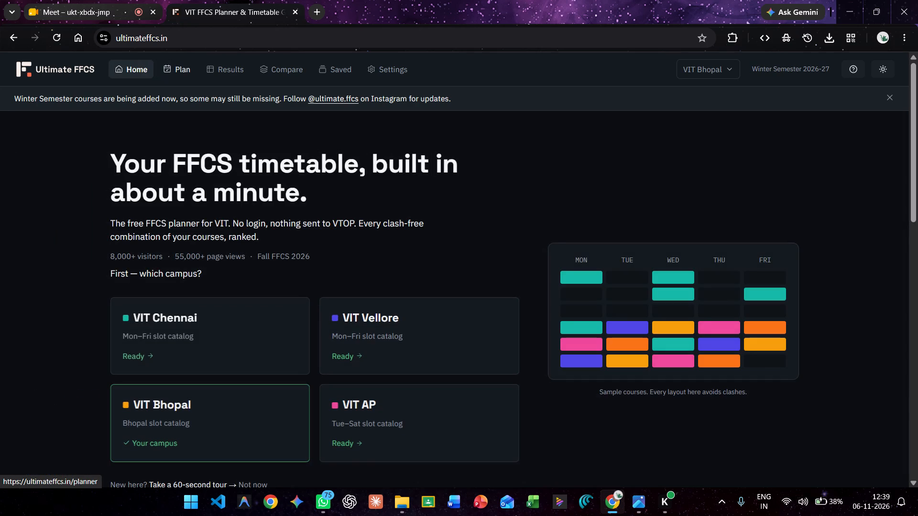
pyautogui.click(192, 408)
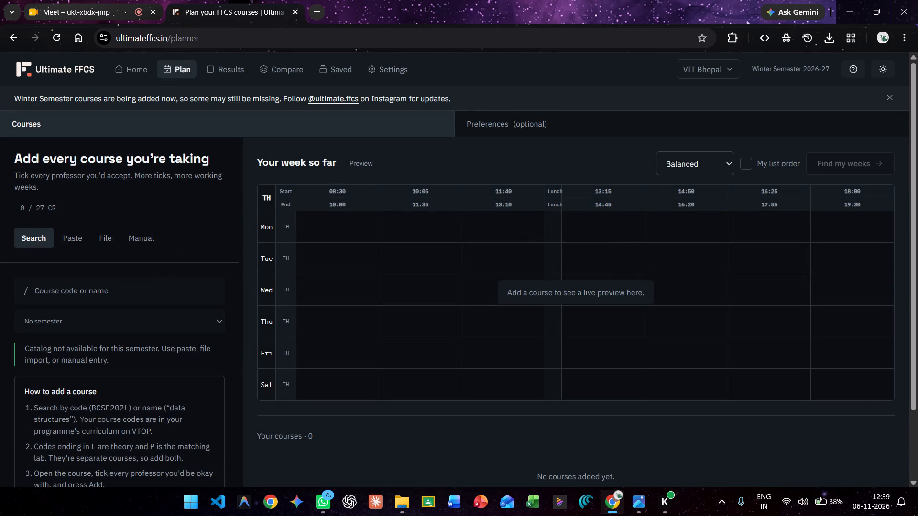
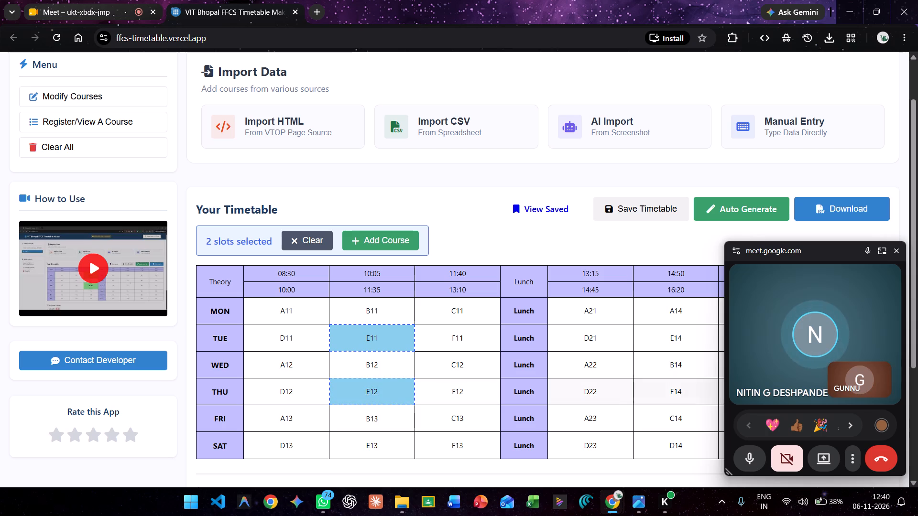
# Add Friday's C14 slot to the timetable selection and start adding a course for the selected slots.
pyautogui.click(655, 416)
pyautogui.click(381, 236)
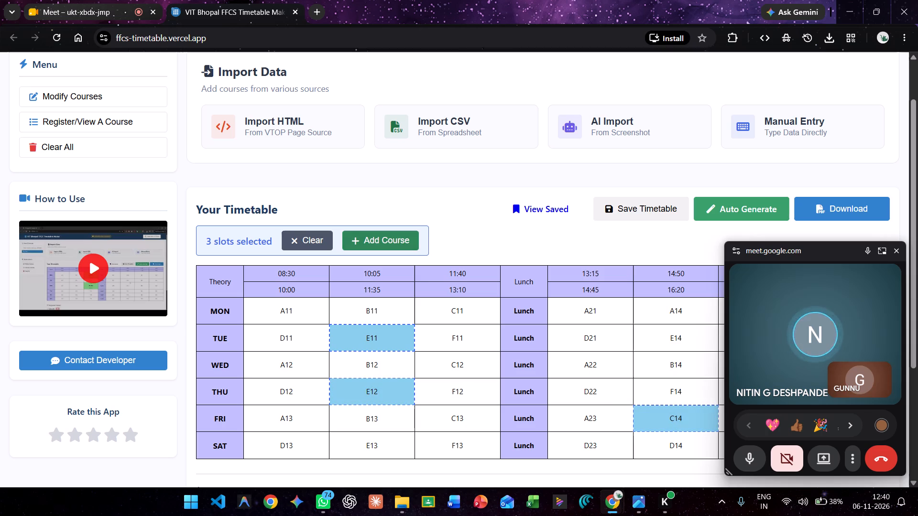
# Enter CSA4028 as the course code, using the saved suggestion.
pyautogui.click(366, 167)
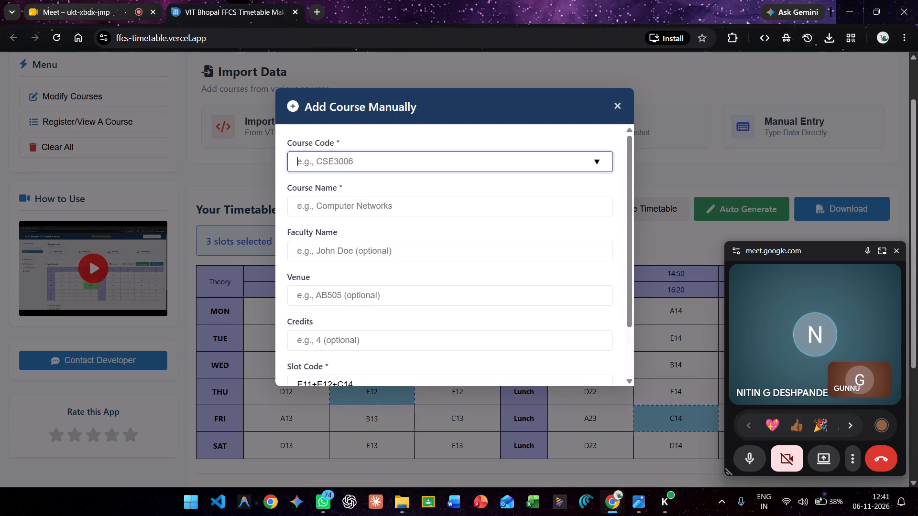
pyautogui.write('CSA')
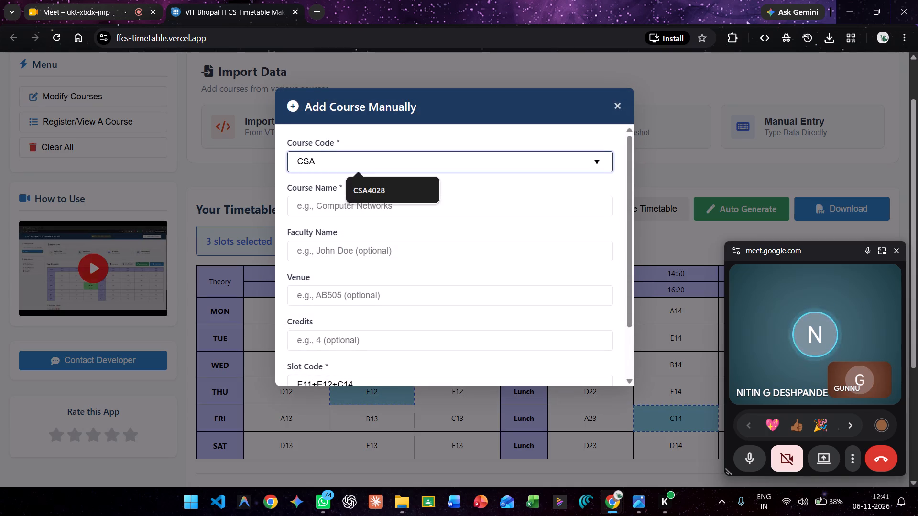
pyautogui.click(379, 184)
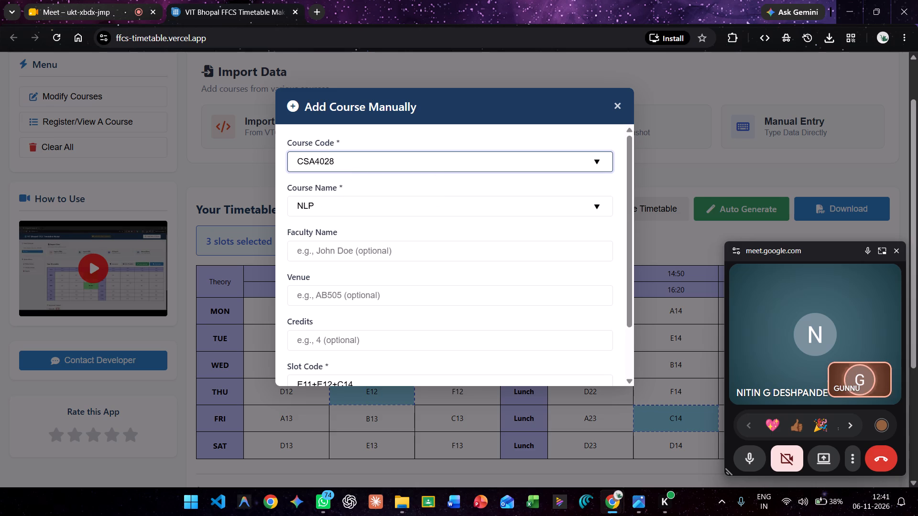
# Clear the prefilled NLP text from the course name.
pyautogui.click(334, 210)
pyautogui.press('BackSpace')
pyautogui.press('BackSpace')
pyautogui.press('BackSpace')
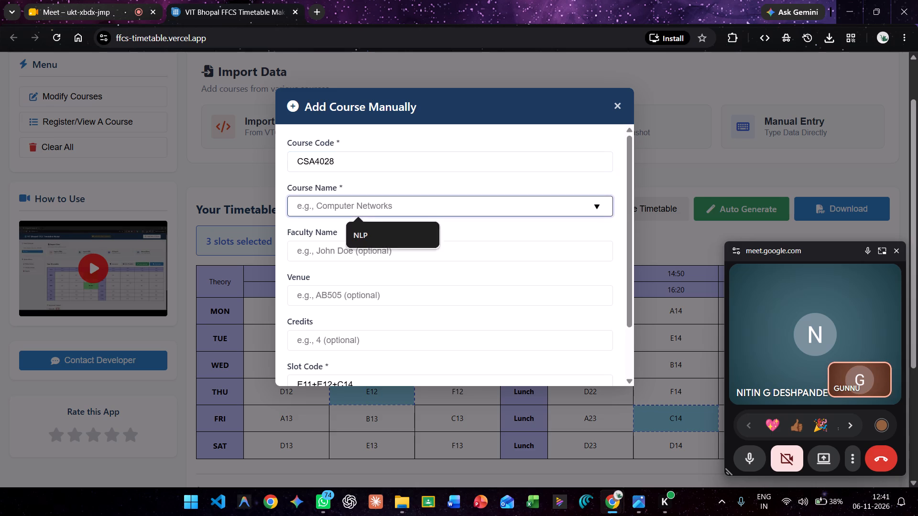
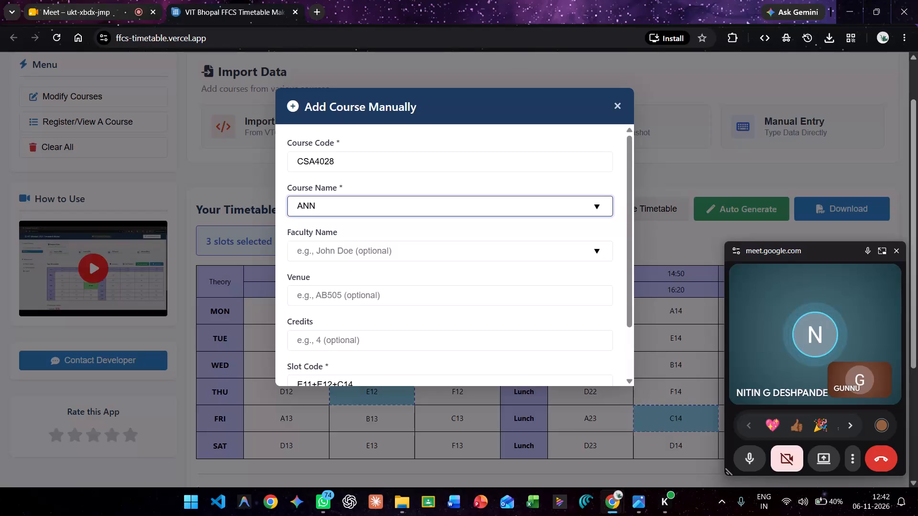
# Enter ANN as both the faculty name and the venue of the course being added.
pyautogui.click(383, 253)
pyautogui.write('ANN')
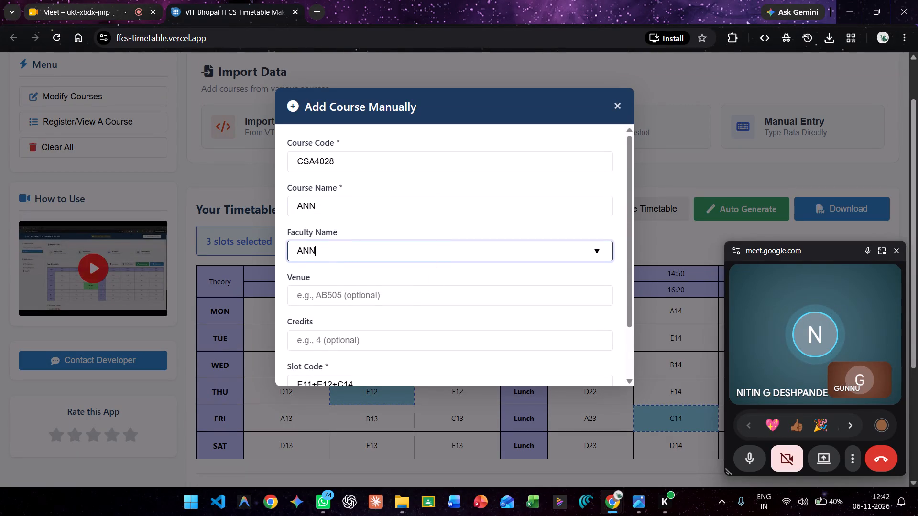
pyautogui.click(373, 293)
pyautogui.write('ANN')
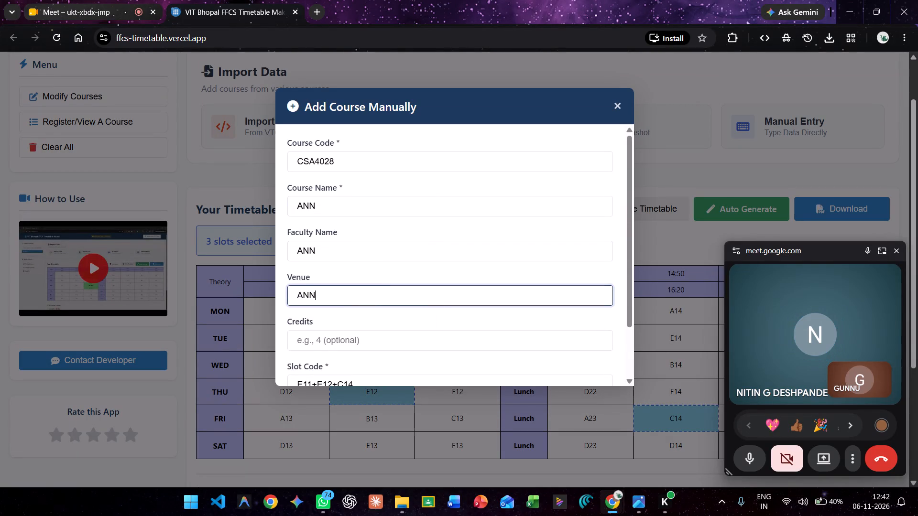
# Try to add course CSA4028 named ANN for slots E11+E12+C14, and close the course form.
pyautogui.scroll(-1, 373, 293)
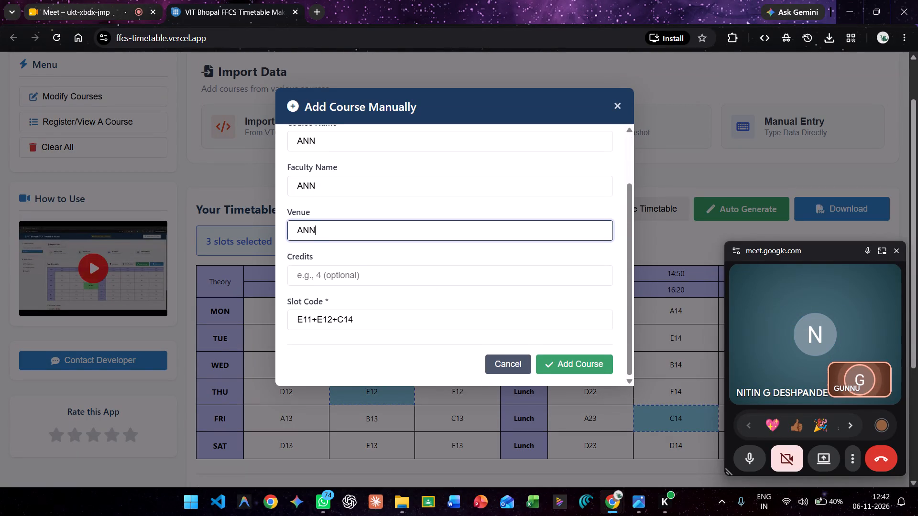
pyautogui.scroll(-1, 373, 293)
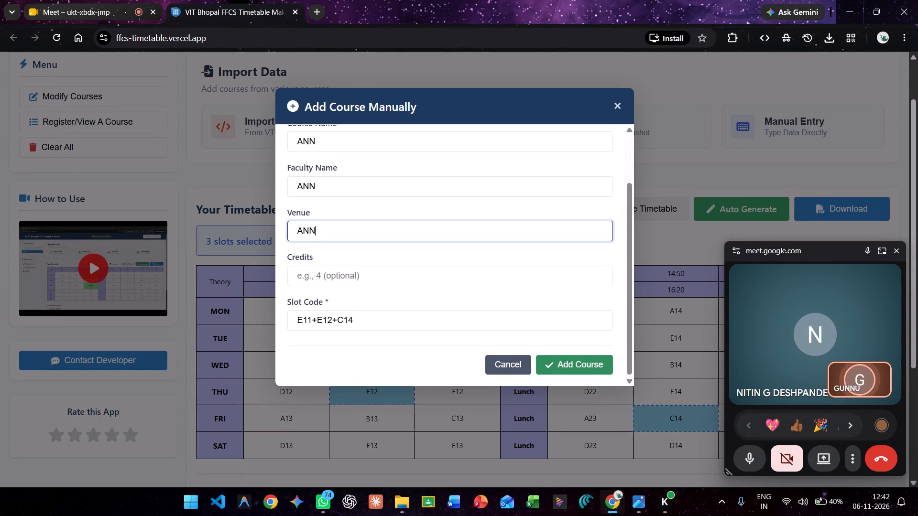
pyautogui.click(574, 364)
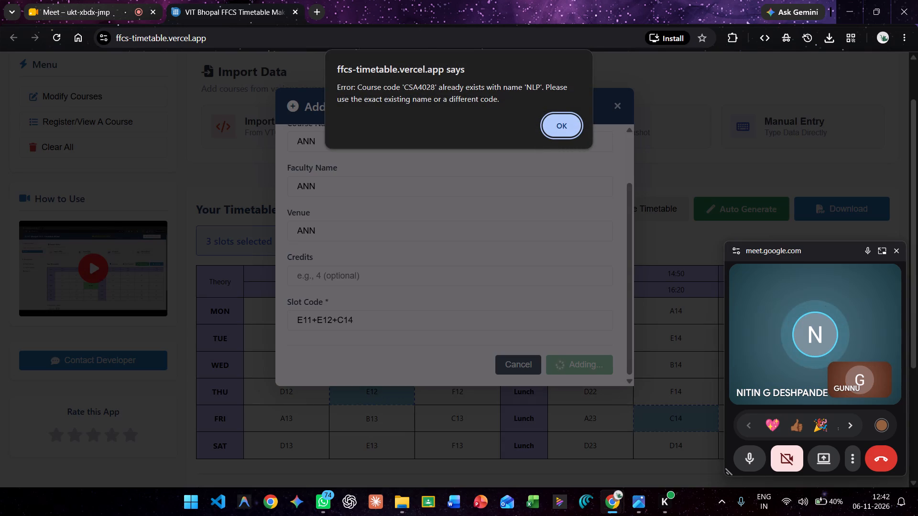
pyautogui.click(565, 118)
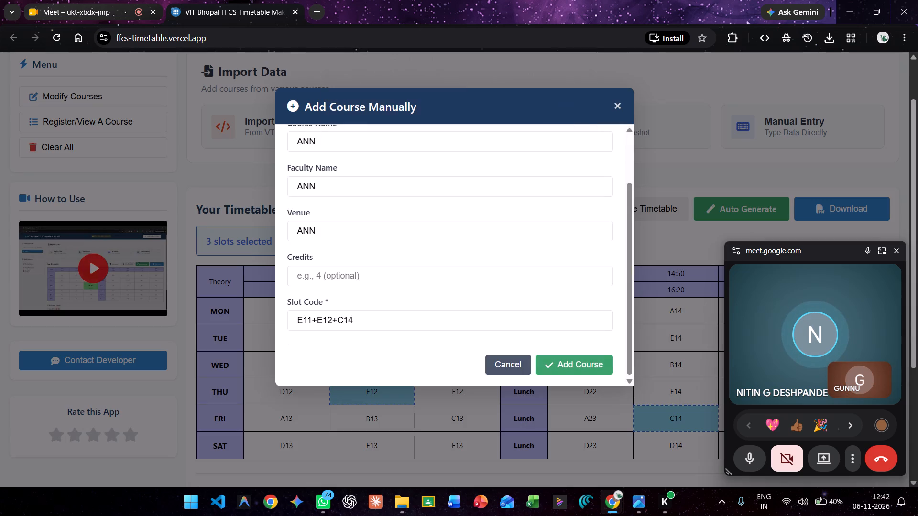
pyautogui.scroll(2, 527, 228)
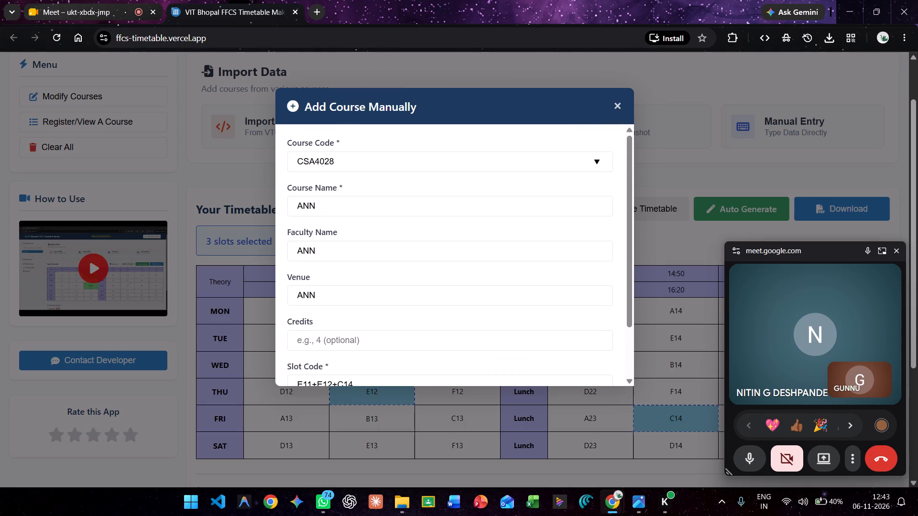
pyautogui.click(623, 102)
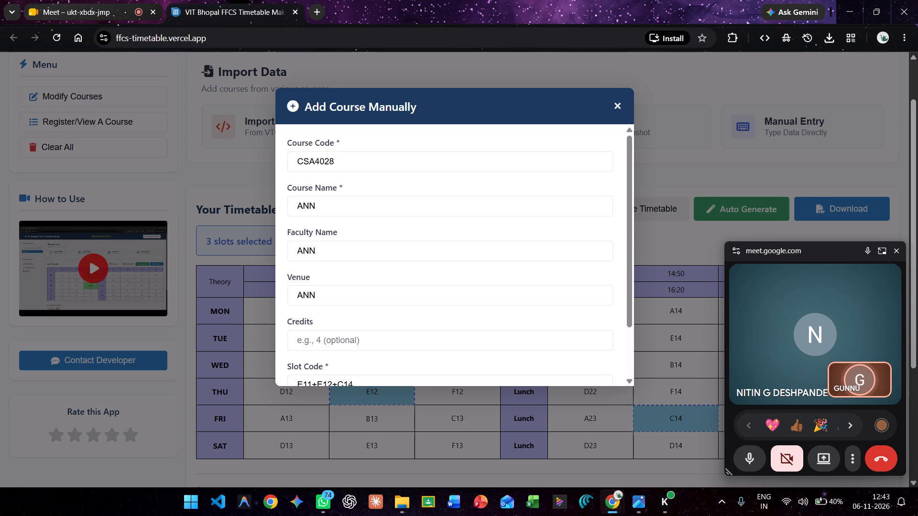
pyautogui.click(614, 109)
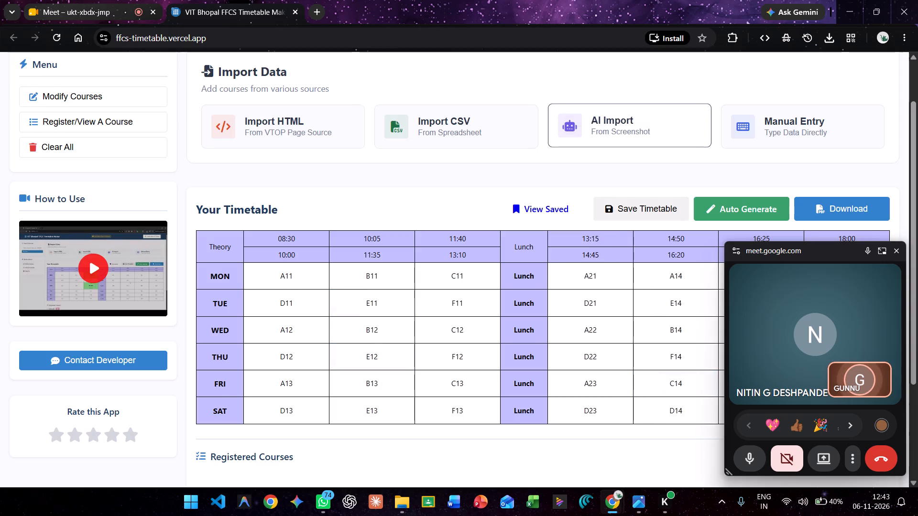
# Look at the saved timetables and return to the timetable page.
pyautogui.scroll(-1, 498, 281)
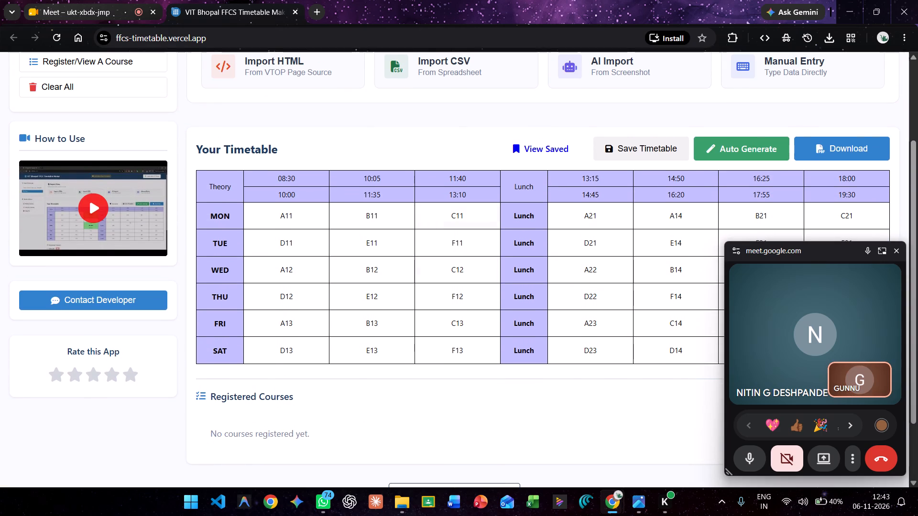
pyautogui.click(543, 144)
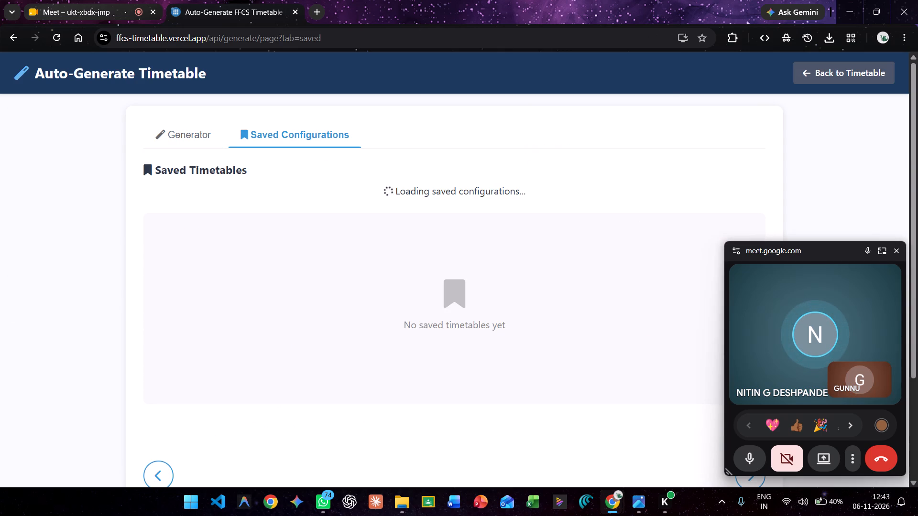
pyautogui.click(19, 43)
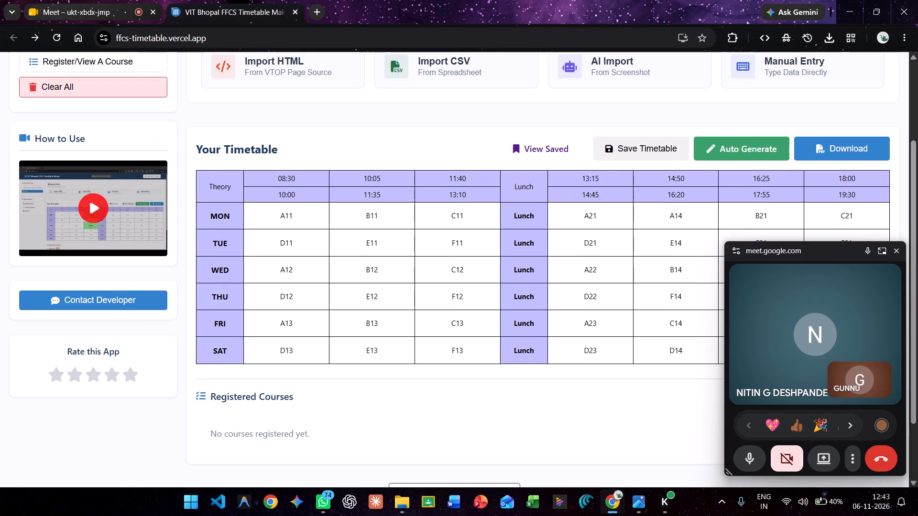
# Clear all course data from the planner.
pyautogui.scroll(1, 240, 191)
pyautogui.click(116, 143)
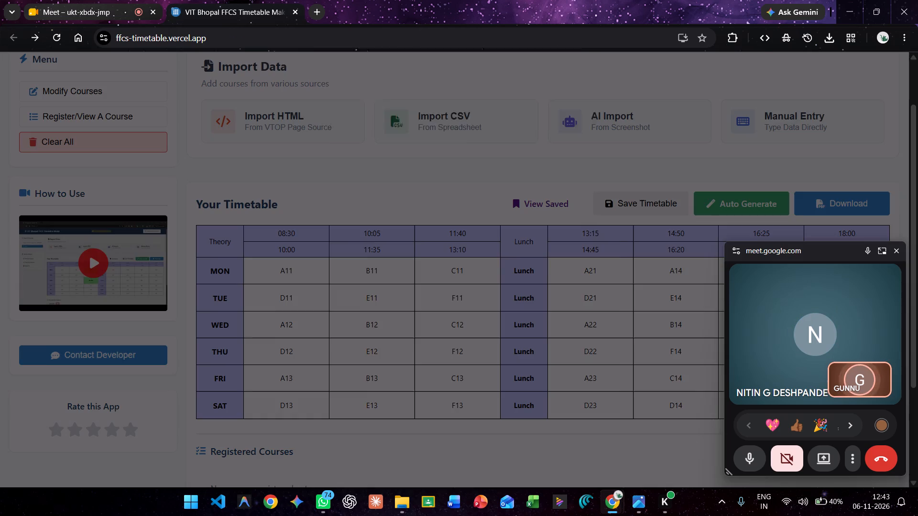
pyautogui.click(516, 104)
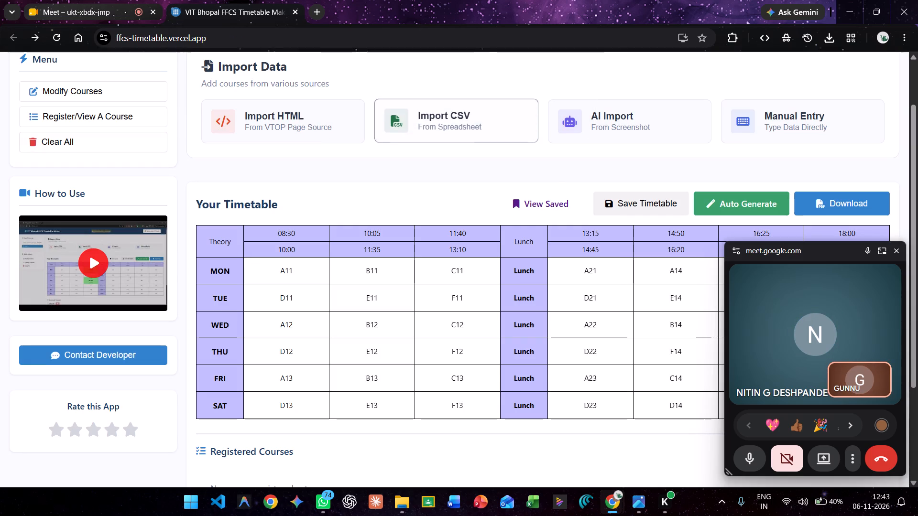
# Select Tuesday's E11, Thursday's E12 and Friday's C14 slots in the timetable.
pyautogui.click(351, 305)
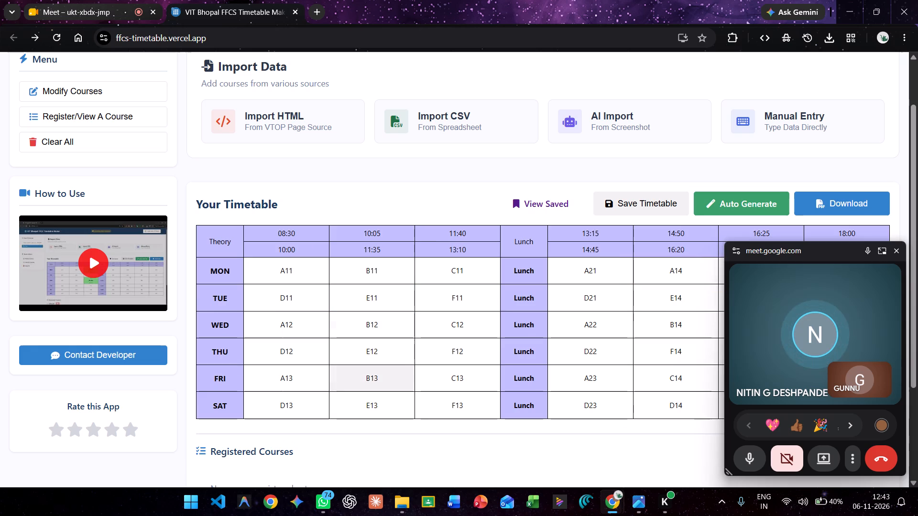
pyautogui.click(366, 302)
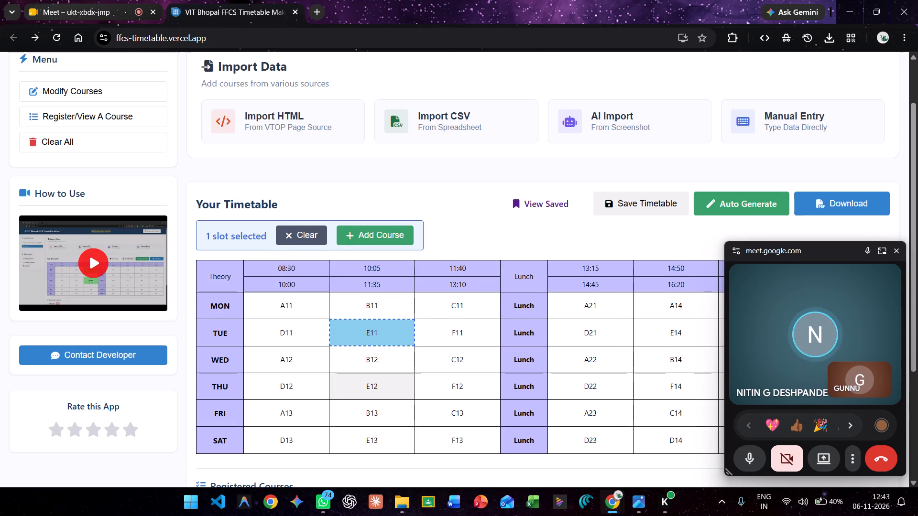
pyautogui.click(365, 379)
pyautogui.click(675, 413)
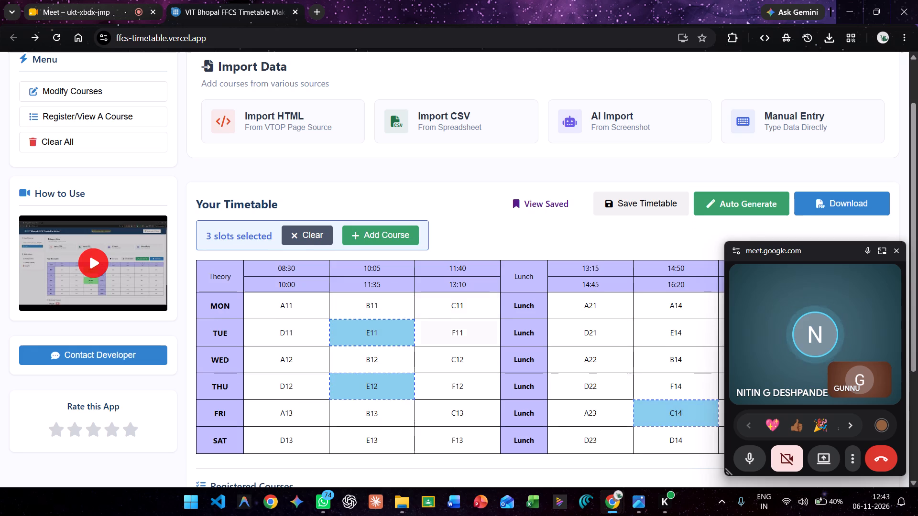
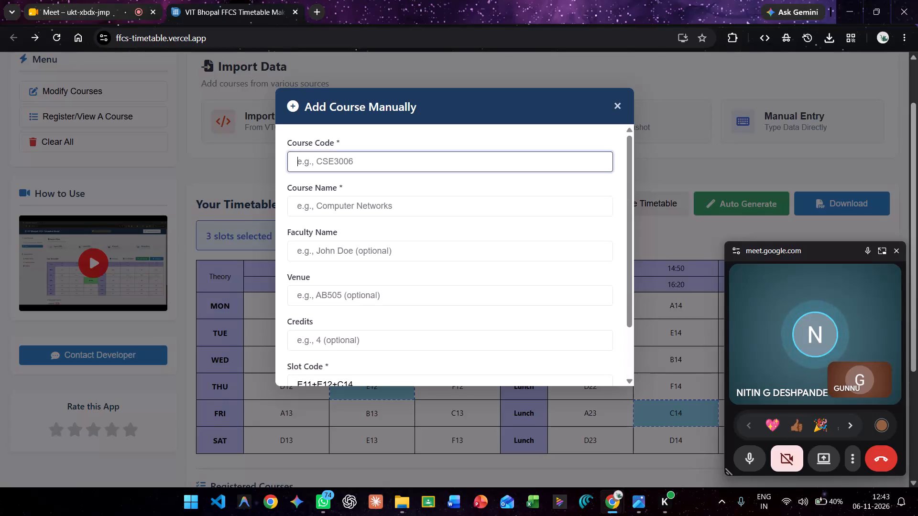
# Enter a course code starting with CSA for the manually added course in slots E11+E12+C14.
pyautogui.write('CSA')
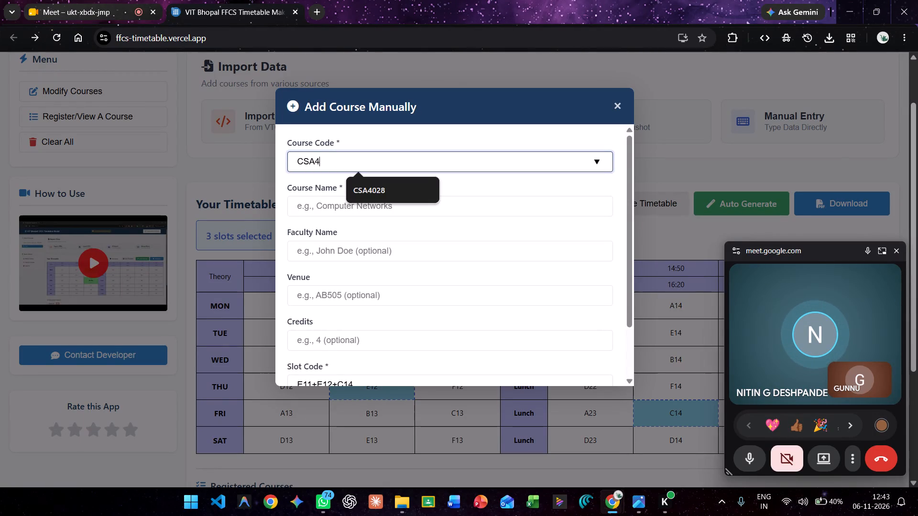
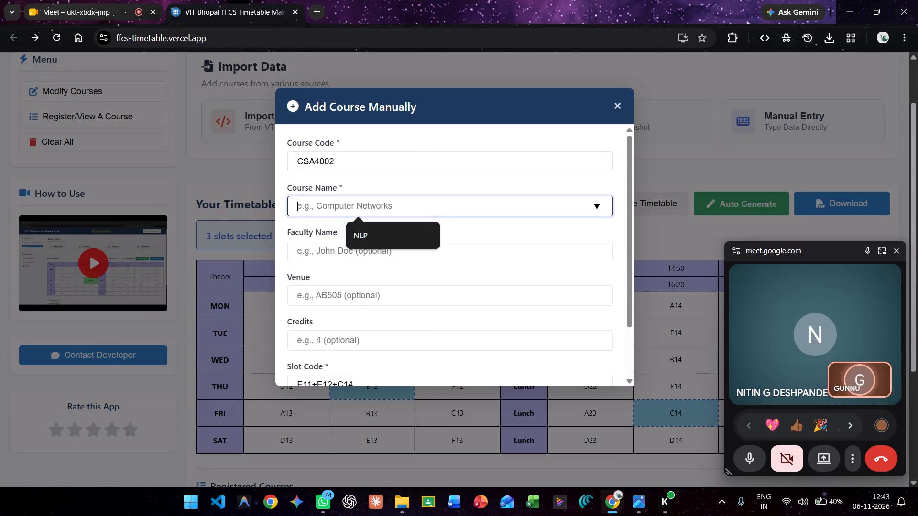
# Enter ANN as the CSA4002 course's name, faculty and venue, and add the course to the timetable.
pyautogui.hotkey('shift', 's')
pyautogui.hotkey('shift', 'BackSpace')
pyautogui.write('ANN')
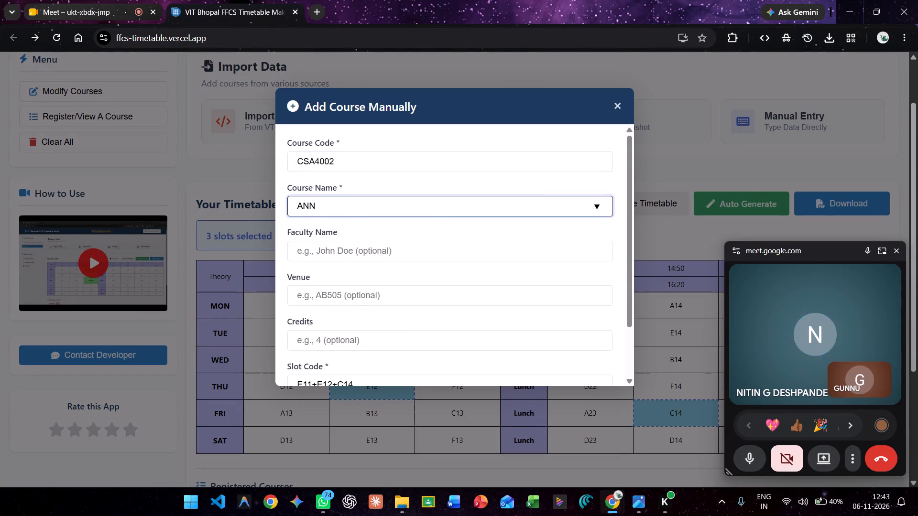
pyautogui.click(339, 247)
pyautogui.hotkey('shift', 'a')
pyautogui.write('NN')
pyautogui.click(326, 289)
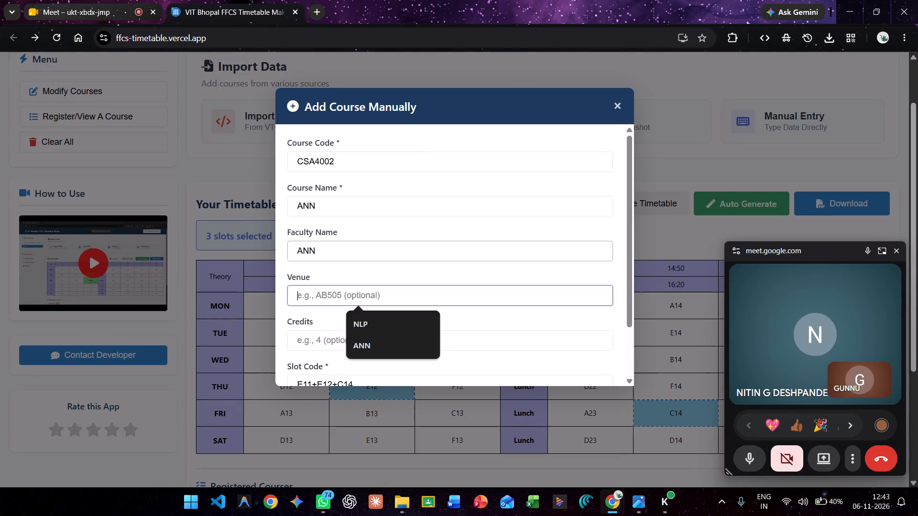
pyautogui.hotkey('shift', 'a')
pyautogui.write('NN')
pyautogui.scroll(-2, 326, 289)
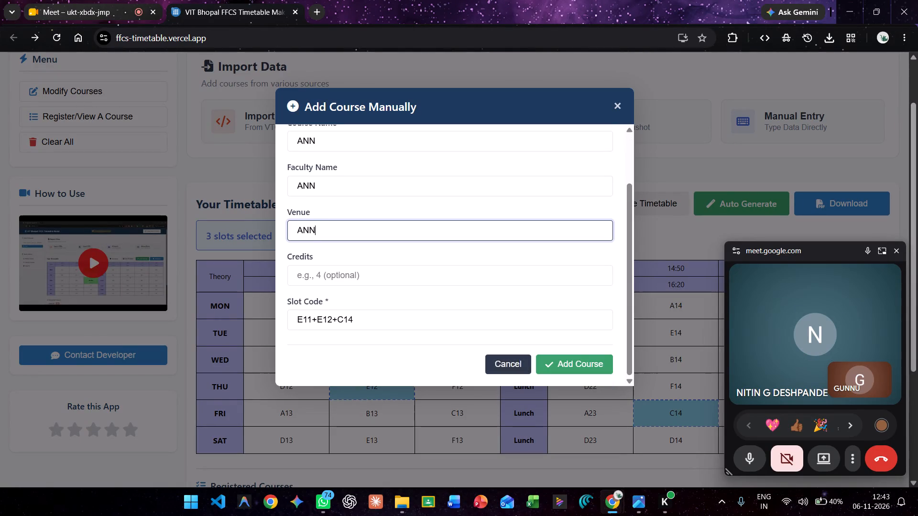
pyautogui.click(542, 362)
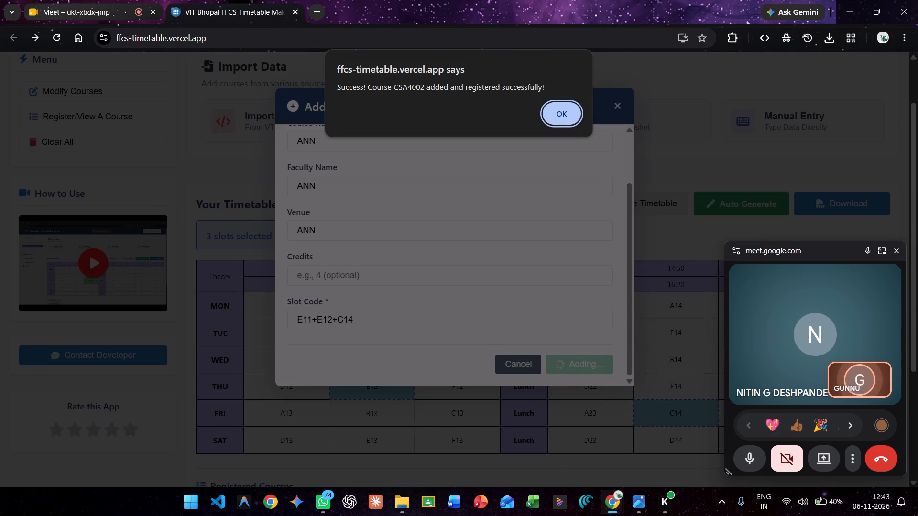
pyautogui.click(559, 115)
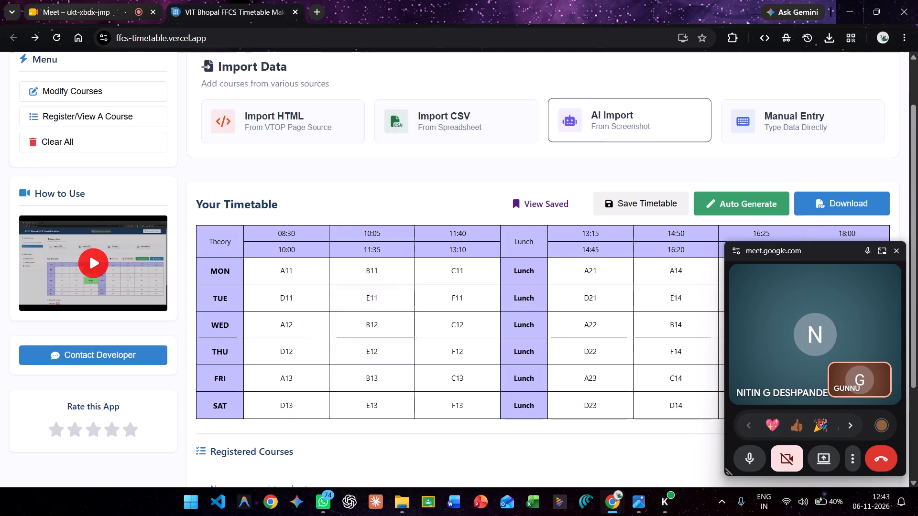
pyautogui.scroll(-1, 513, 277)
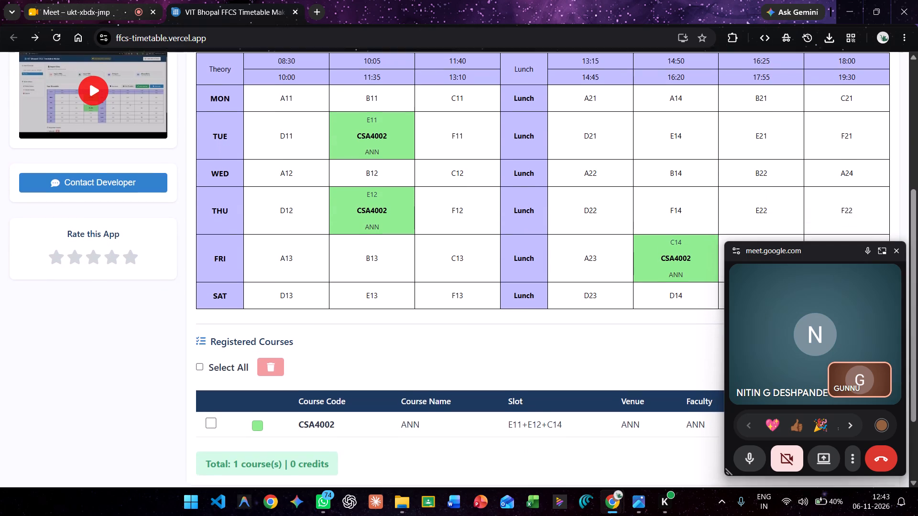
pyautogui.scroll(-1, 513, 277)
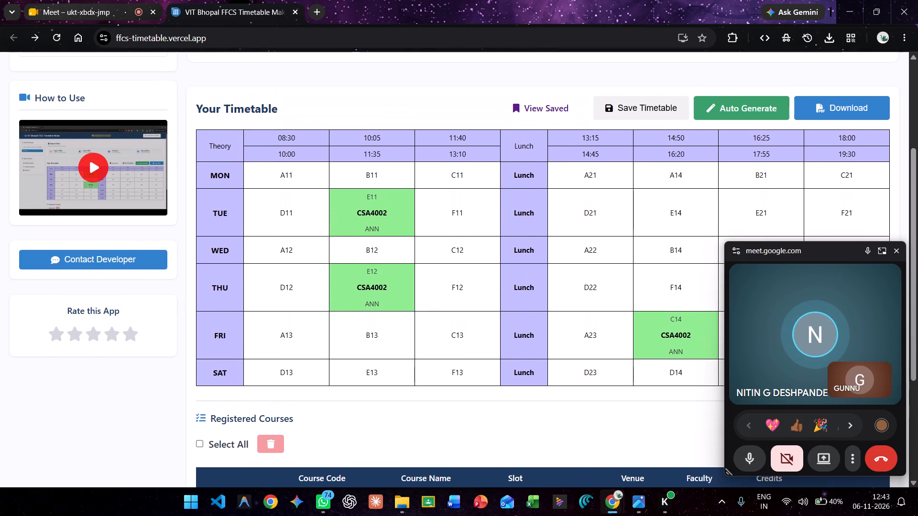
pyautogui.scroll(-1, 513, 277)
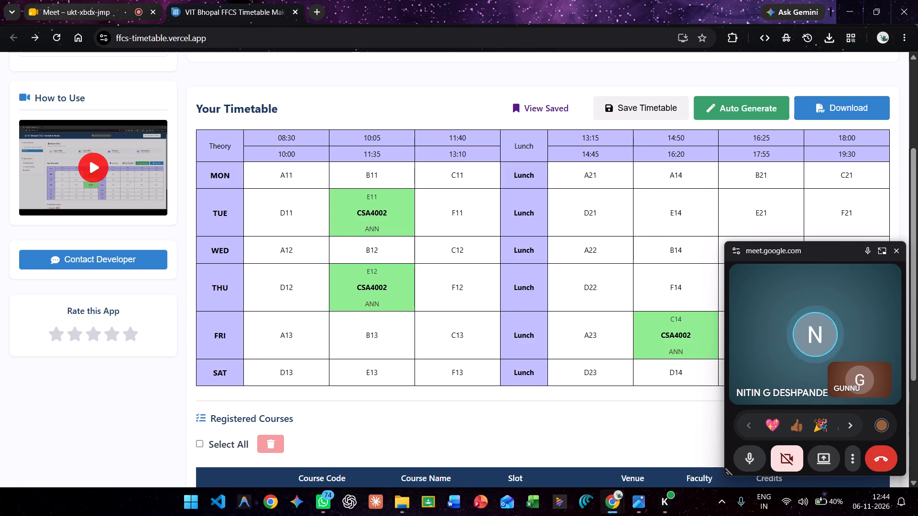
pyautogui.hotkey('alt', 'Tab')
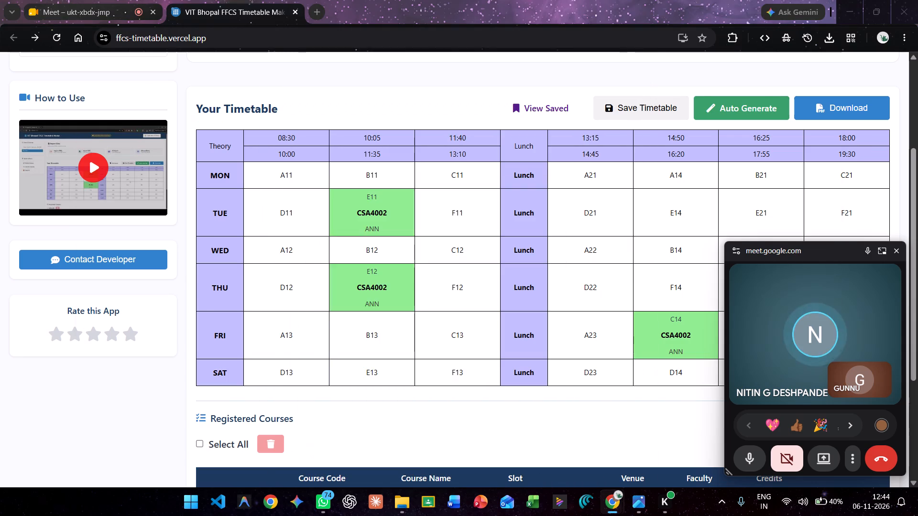
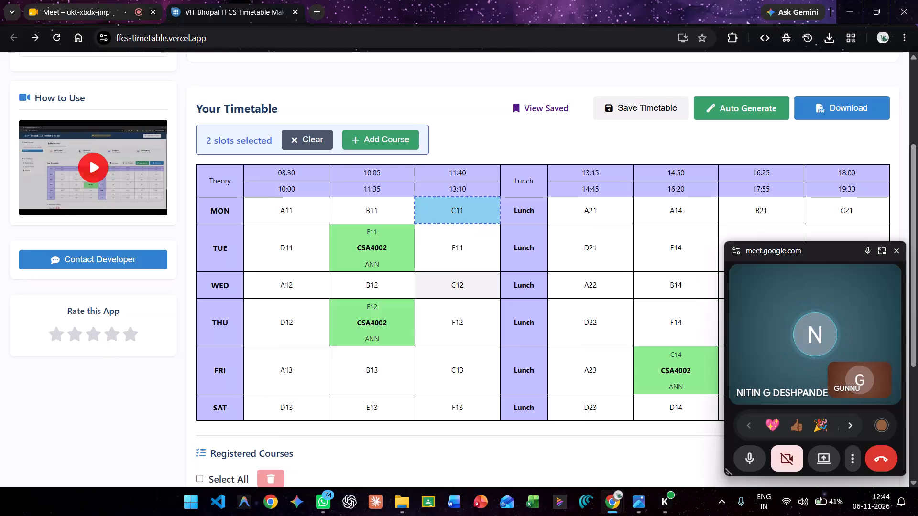
# Add slot C13 to the C11 and C12 selection and open a manual course entry for these slots, starting at the course code.
pyautogui.click(459, 352)
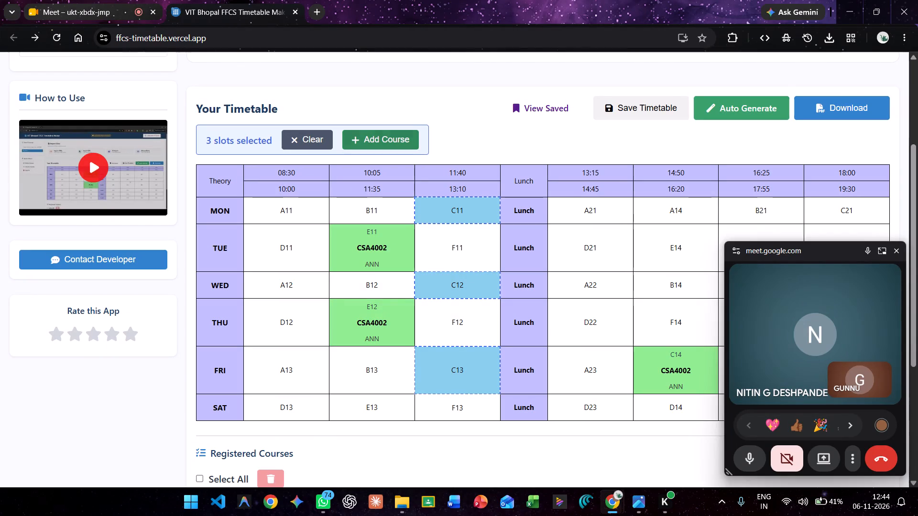
pyautogui.click(382, 141)
pyautogui.scroll(2, 387, 256)
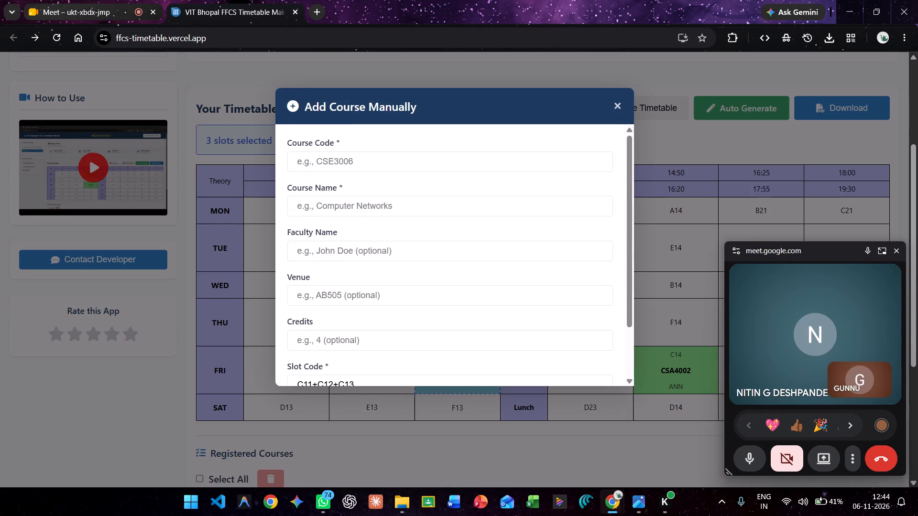
pyautogui.click(353, 169)
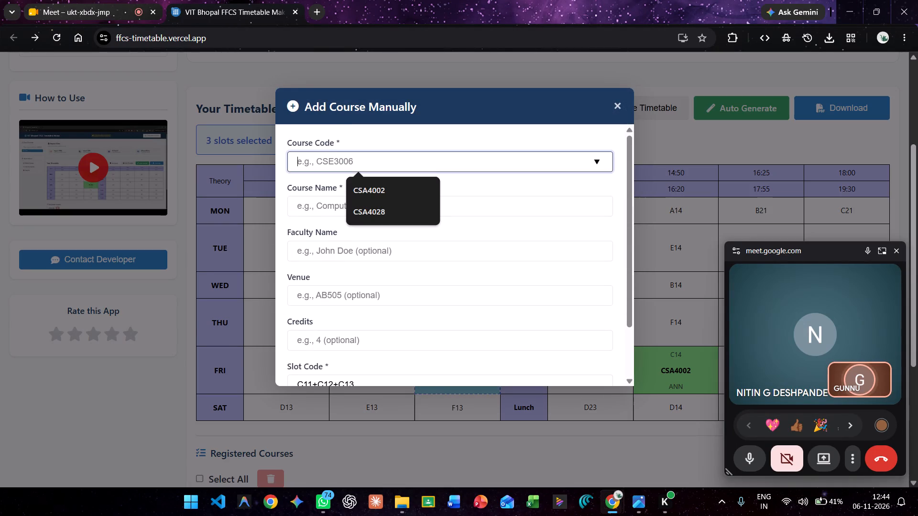
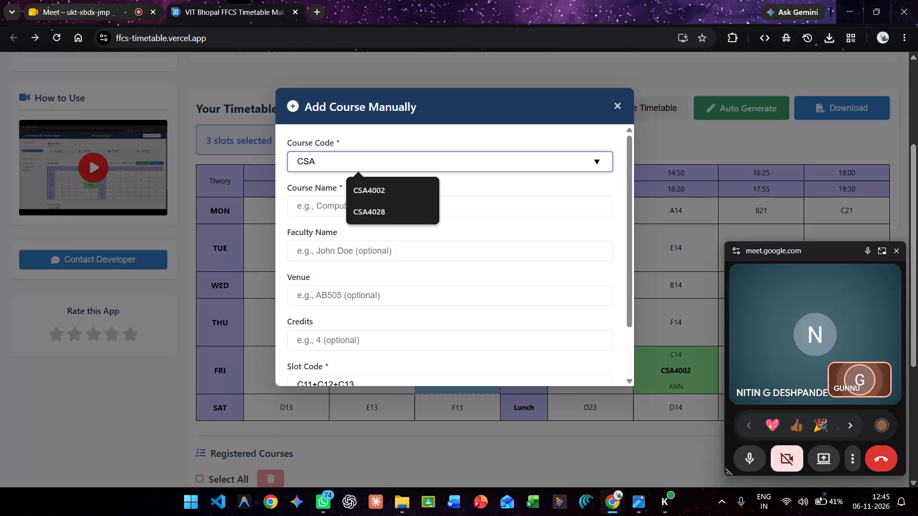
# Complete the manual entry with course code CSA3007 and DL as course name, faculty and venue, and add it to C11+C12+C13.
pyautogui.write('3007')
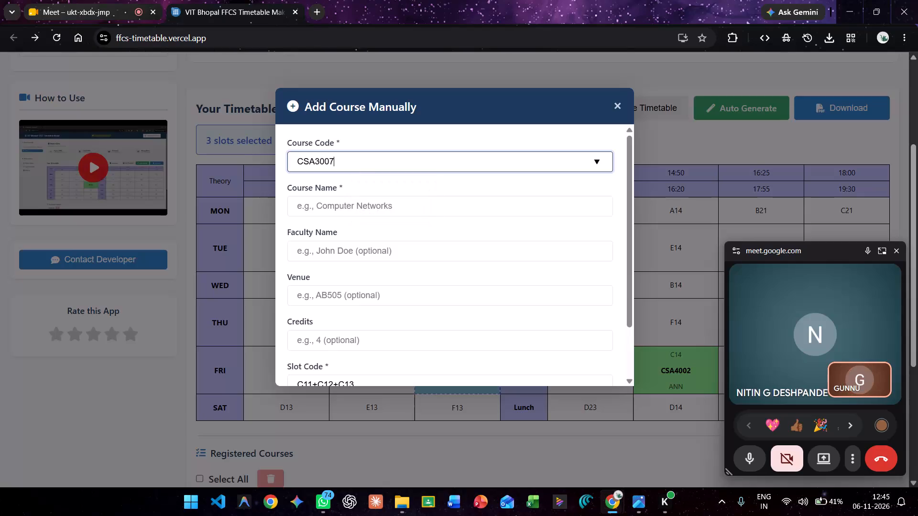
pyautogui.click(350, 200)
pyautogui.write('DL')
pyautogui.click(339, 255)
pyautogui.write('DL')
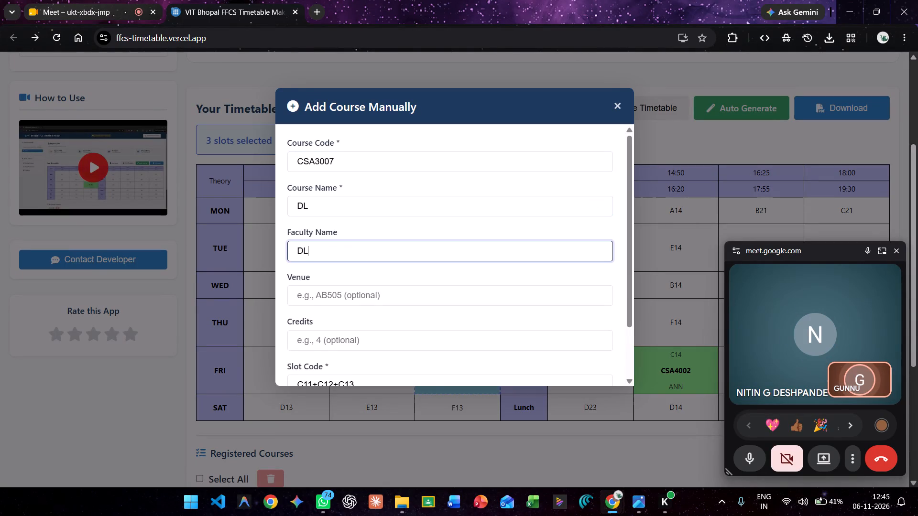
pyautogui.scroll(-1, 339, 255)
pyautogui.click(333, 235)
pyautogui.write('DL')
pyautogui.click(549, 369)
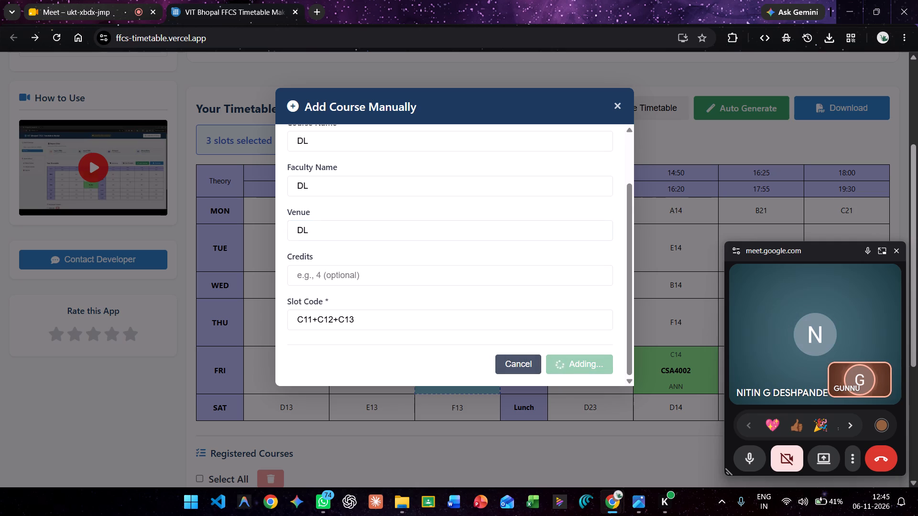
pyautogui.press('Return')
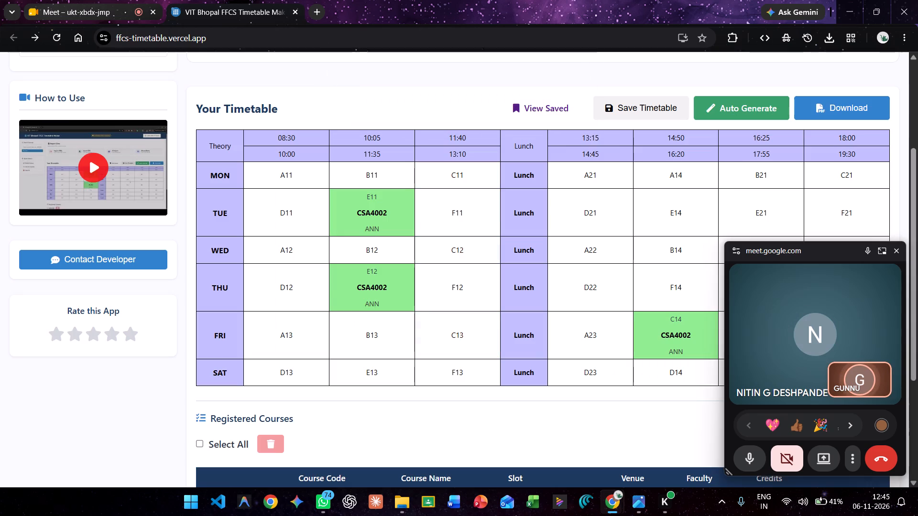
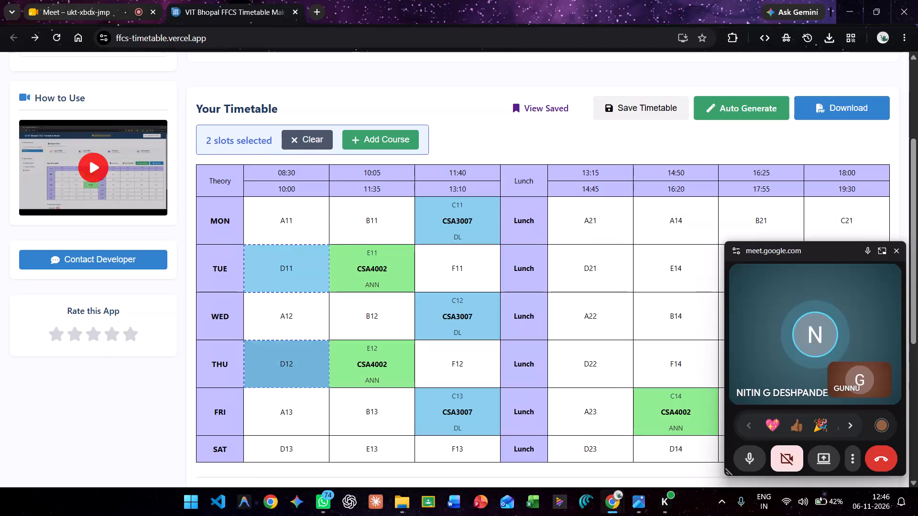
# Add slot A14 to the selected D11 and D12 slots and start a manual course entry for D11+D12+A14.
pyautogui.click(683, 241)
pyautogui.click(370, 145)
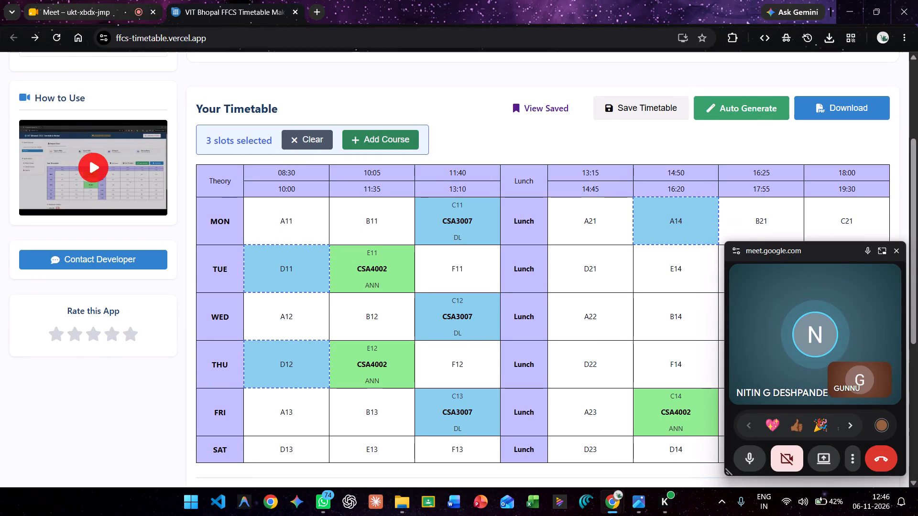
pyautogui.scroll(3, 378, 186)
pyautogui.click(359, 168)
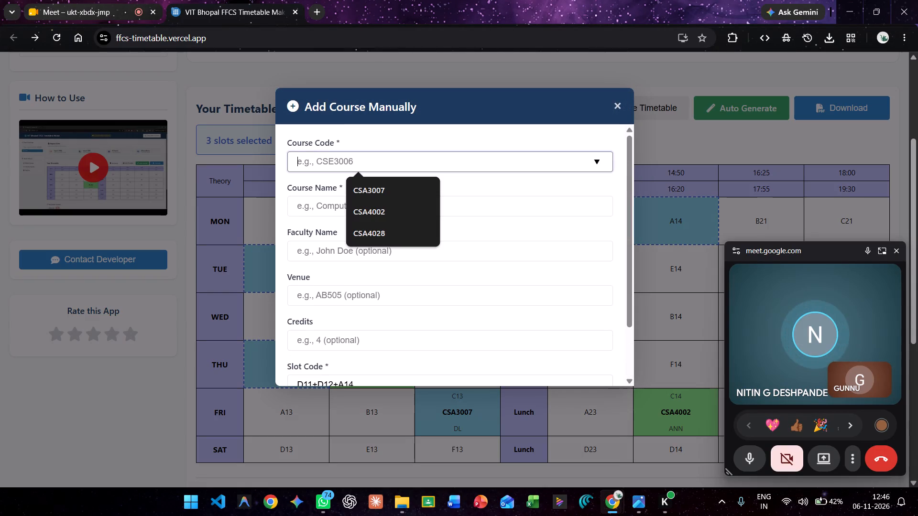
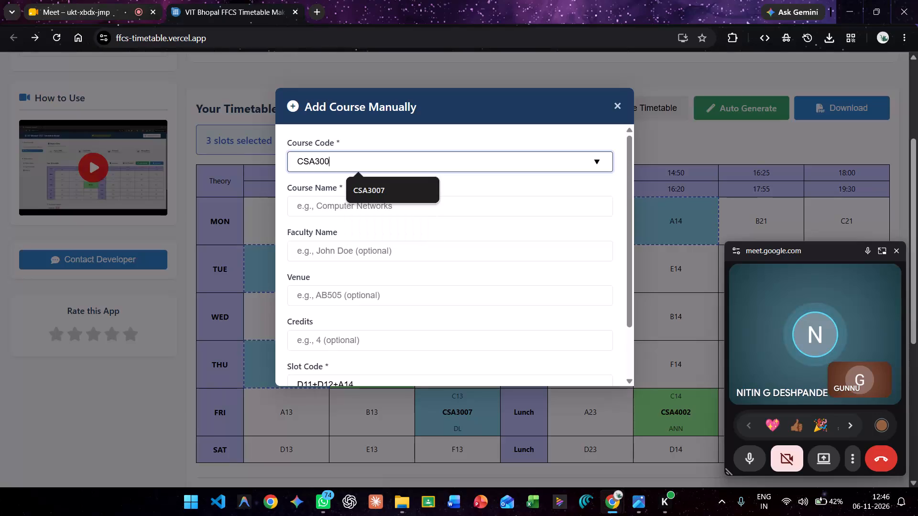
# Enter DMDW as the course name for the CSA3006 manual entry in slots D11+D12+A14.
pyautogui.click(340, 210)
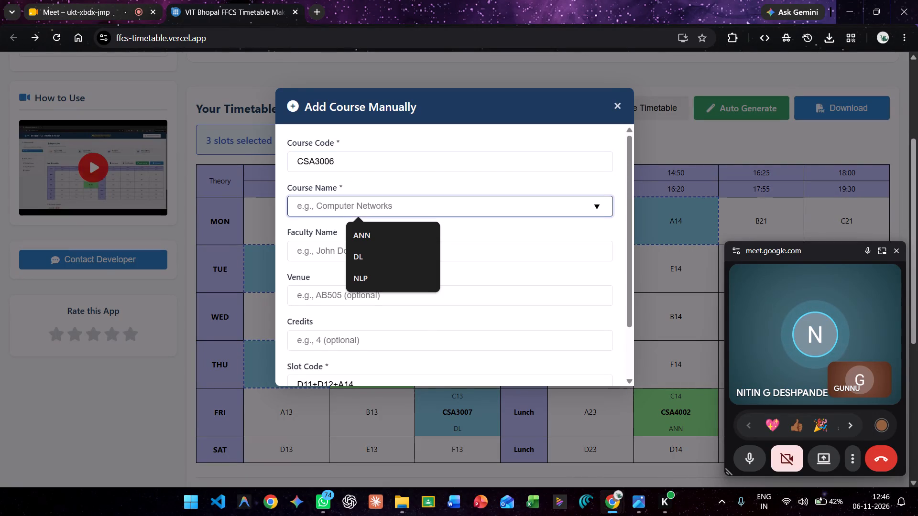
pyautogui.write('DMDW')
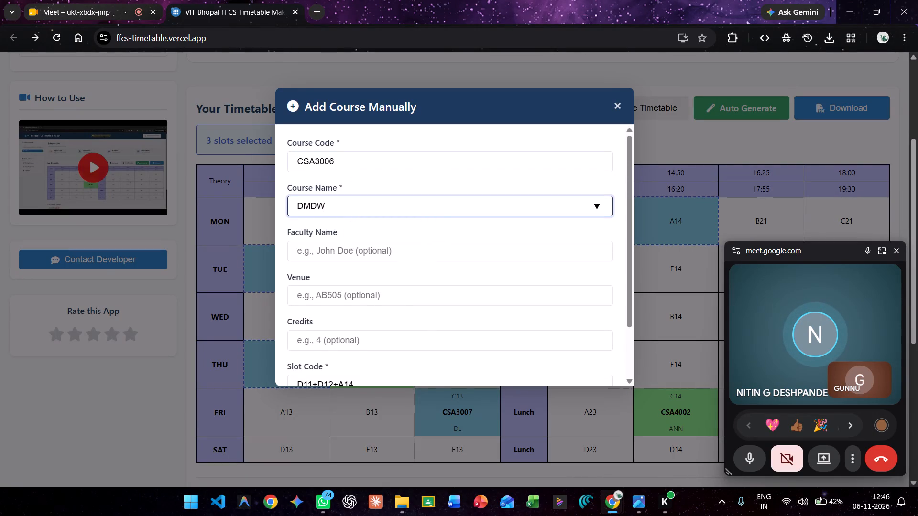
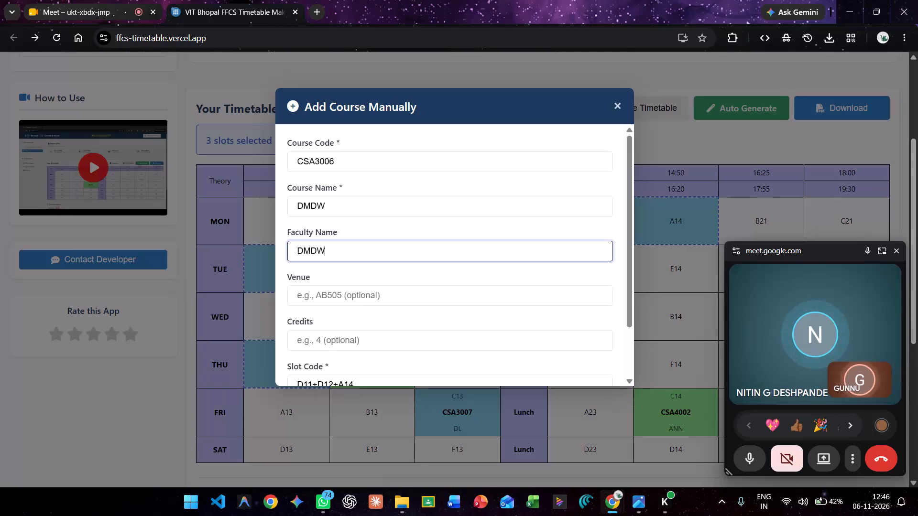
# Enter DMDW as the venue for CSA3006 and add the course to slots D11+D12+A14.
pyautogui.click(329, 301)
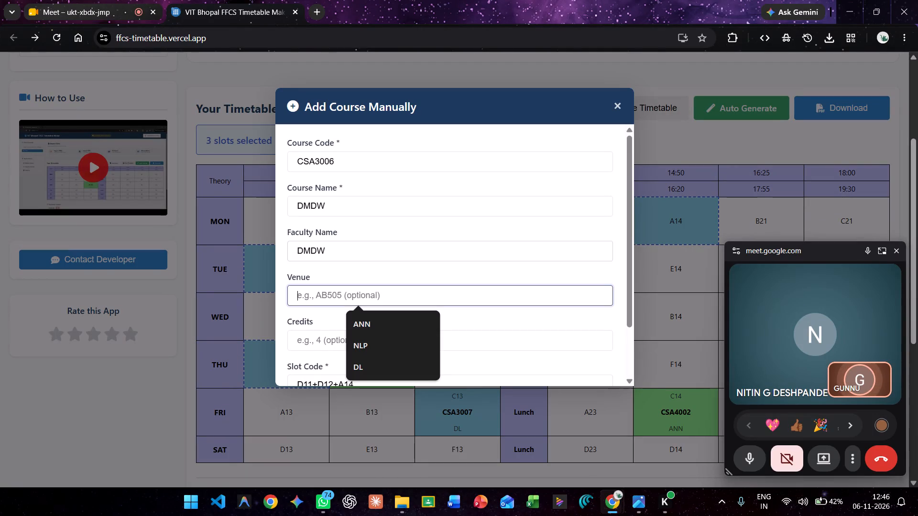
pyautogui.write('DMDW')
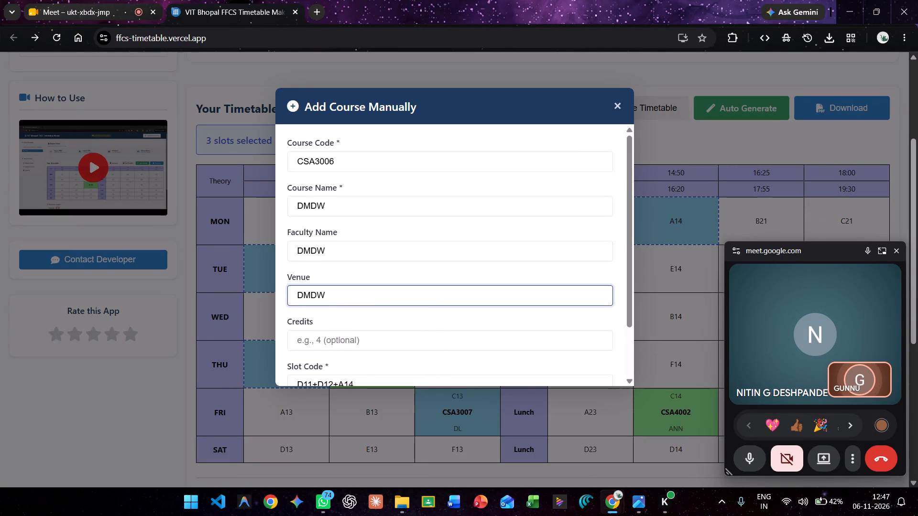
pyautogui.scroll(-2, 361, 294)
pyautogui.click(557, 366)
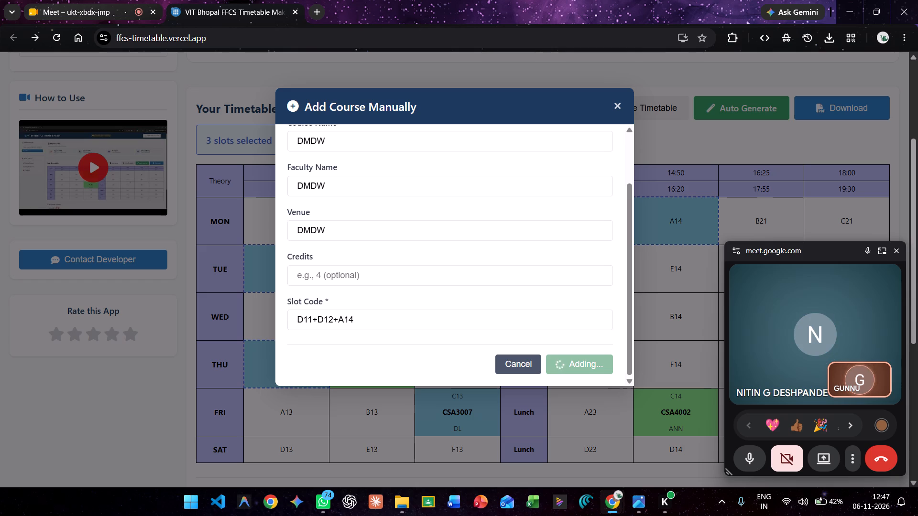
pyautogui.press('Return')
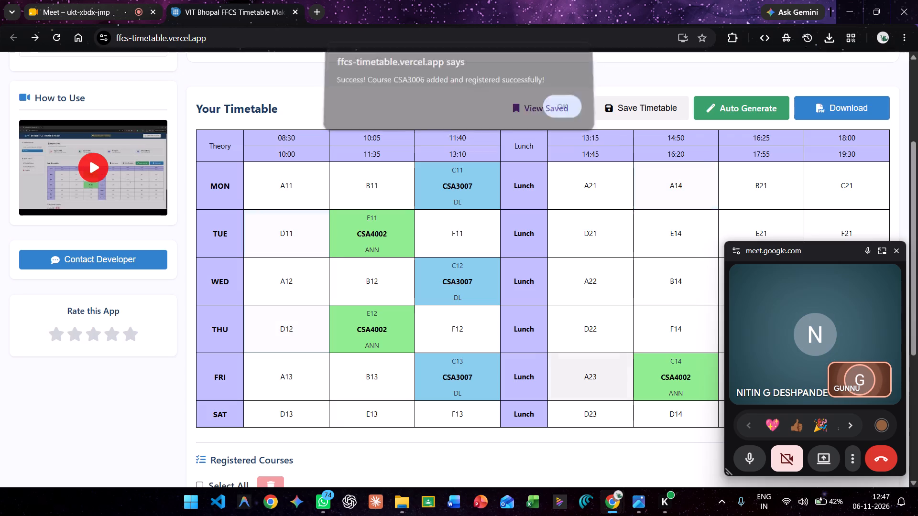
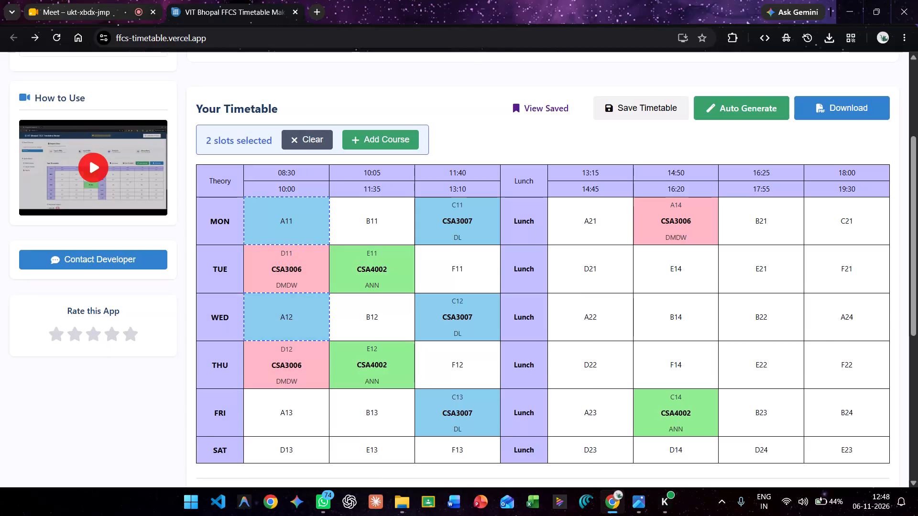
# Add Friday slot A13 to the A11 and A12 selection and open a manual course entry for A11+A12+A13.
pyautogui.click(295, 388)
pyautogui.press('Escape')
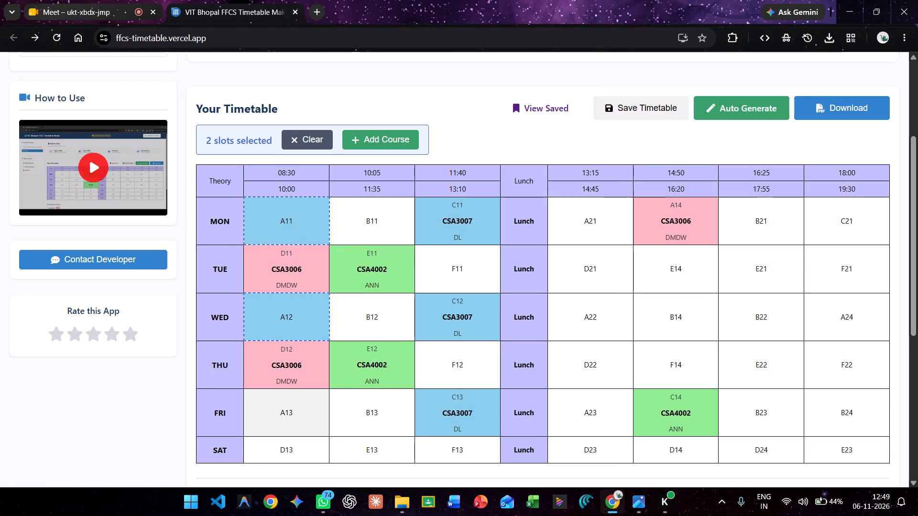
pyautogui.click(293, 416)
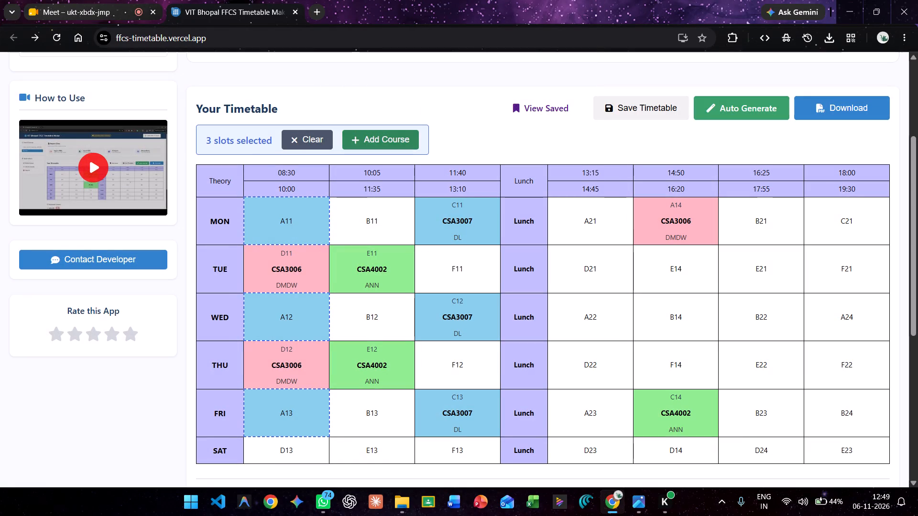
pyautogui.scroll(-2, 426, 239)
pyautogui.scroll(2, 404, 267)
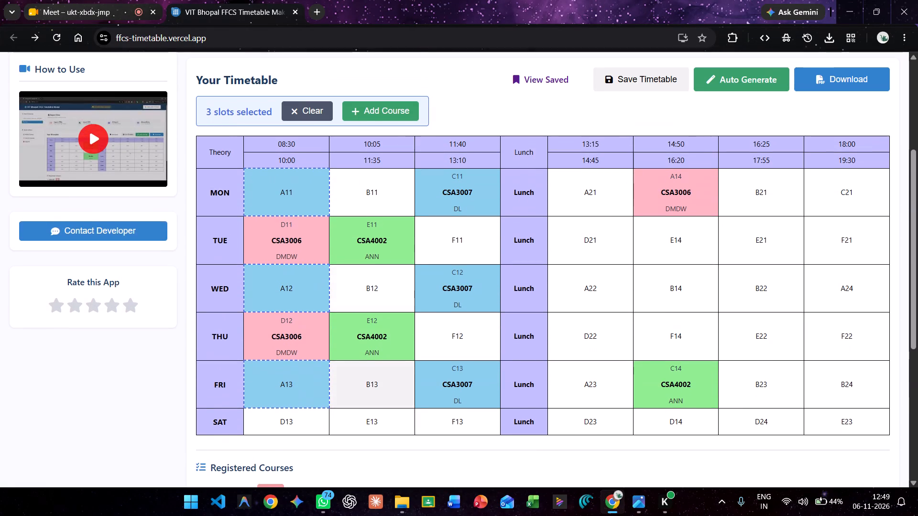
pyautogui.click(389, 105)
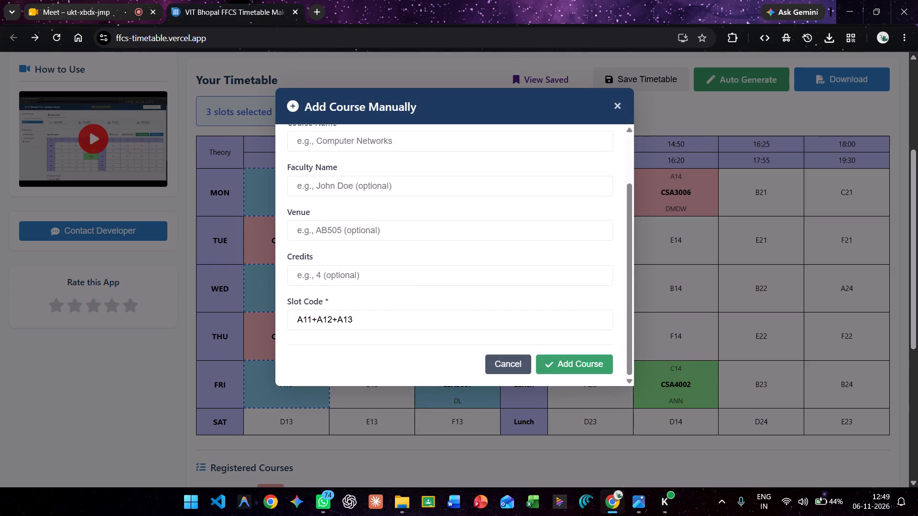
pyautogui.scroll(4, 395, 143)
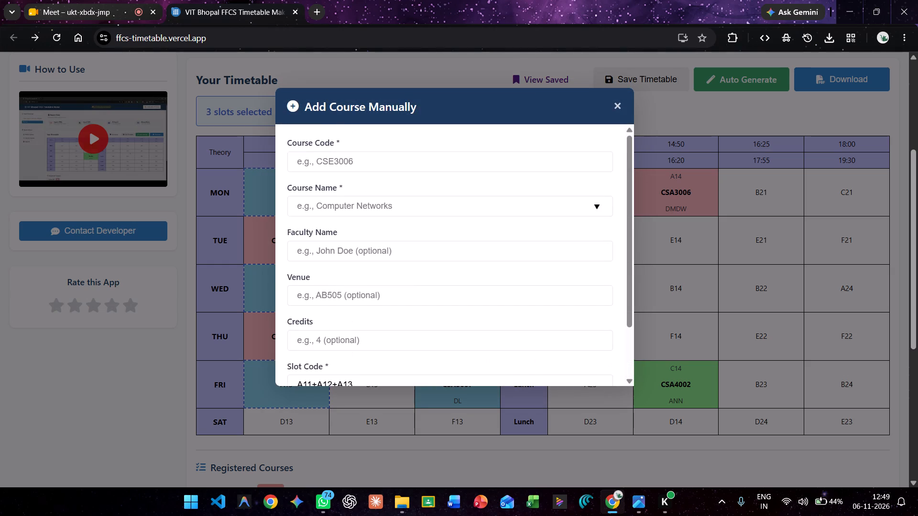
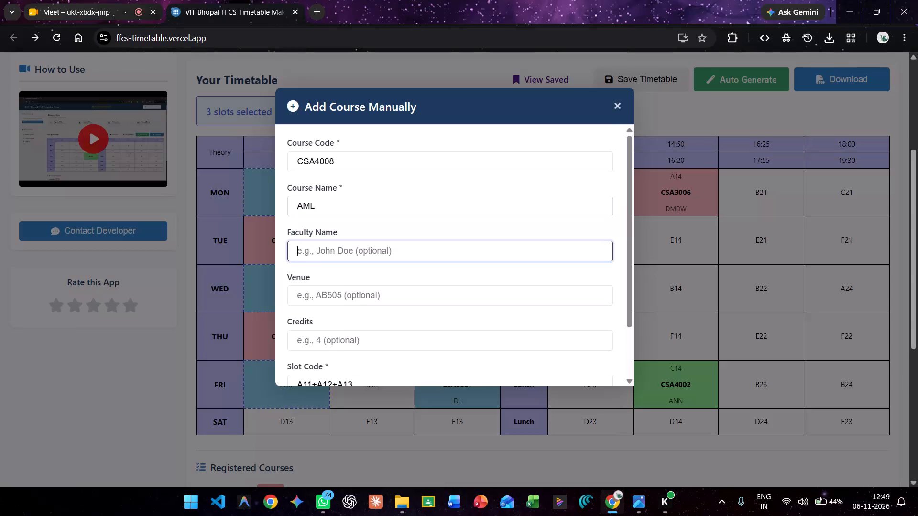
# Enter AML as both faculty name and venue for CSA4008, and try to add the course.
pyautogui.write('AML')
pyautogui.click(335, 290)
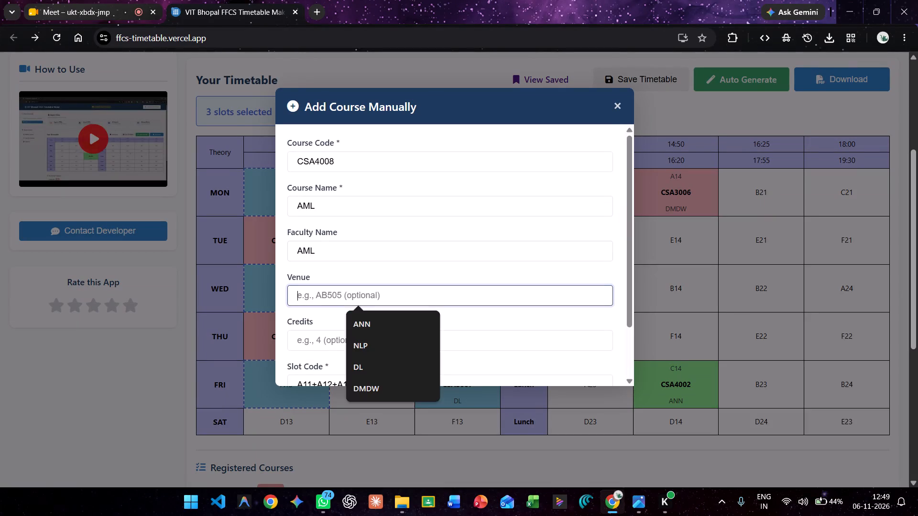
pyautogui.write('QML')
pyautogui.press('BackSpace')
pyautogui.press('BackSpace')
pyautogui.press('BackSpace')
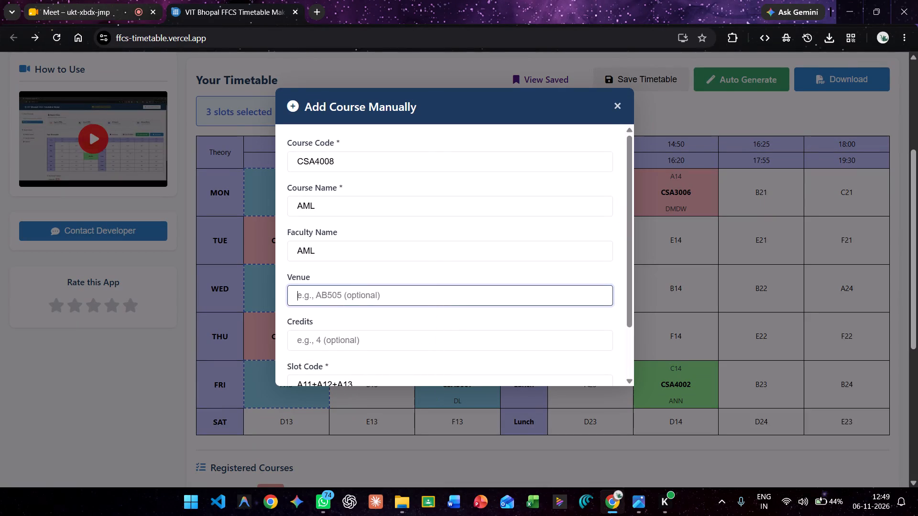
pyautogui.write('AML')
pyautogui.scroll(-2, 335, 290)
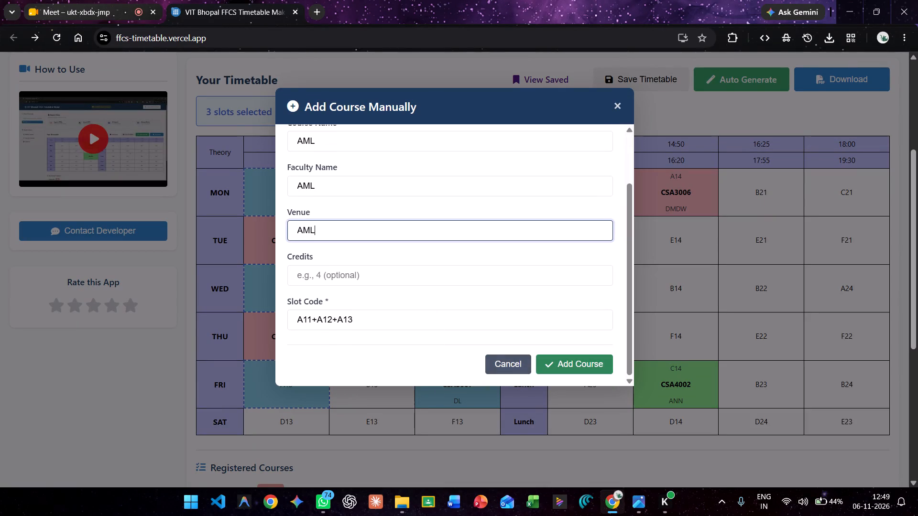
pyautogui.click(568, 371)
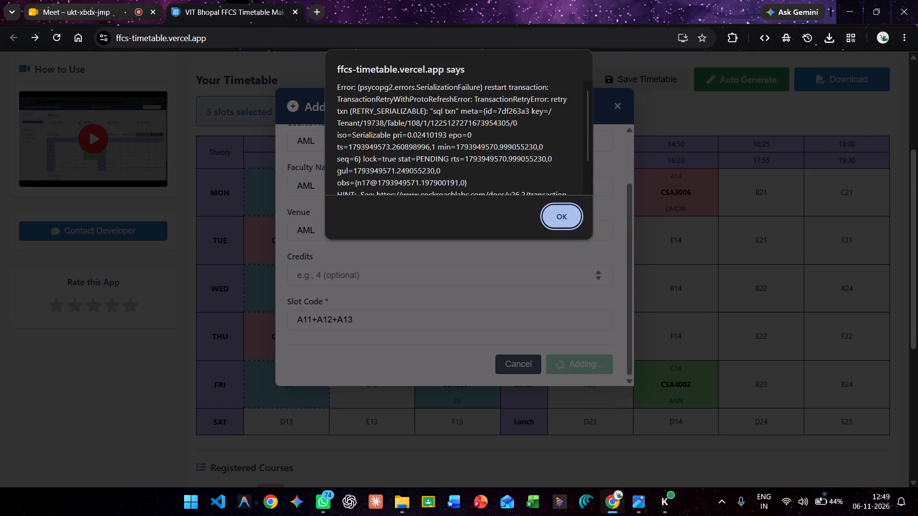
pyautogui.click(554, 209)
# Check the filled-in CSA4008 AML entry and submit it again for slots A11+A12+A13.
pyautogui.scroll(1, 479, 238)
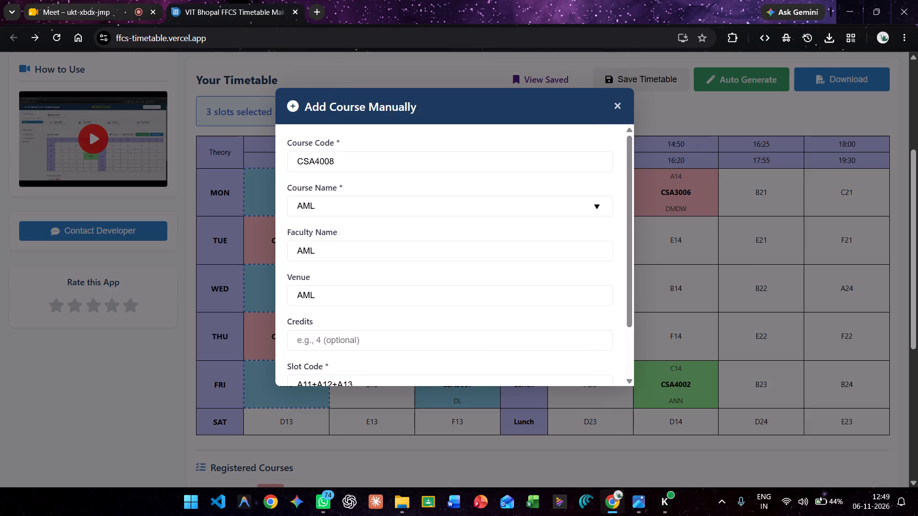
pyautogui.scroll(-1, 358, 189)
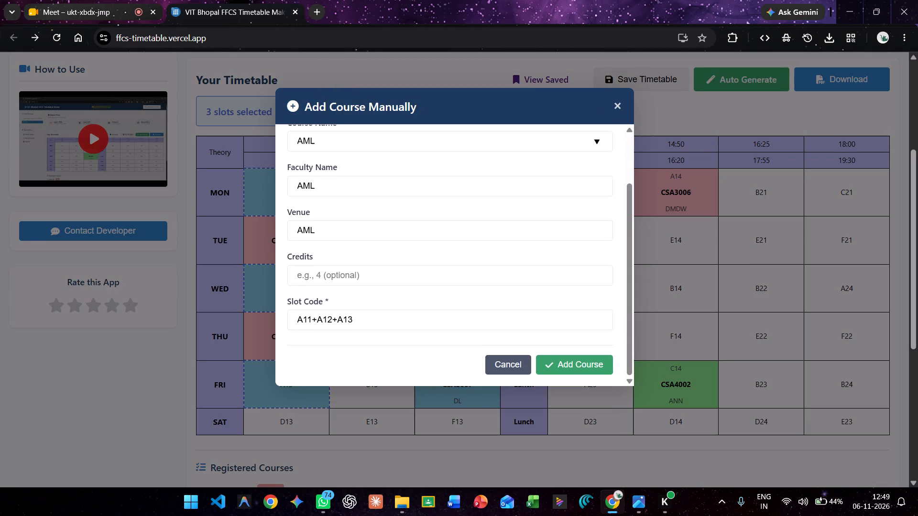
pyautogui.scroll(-1, 358, 189)
pyautogui.click(417, 160)
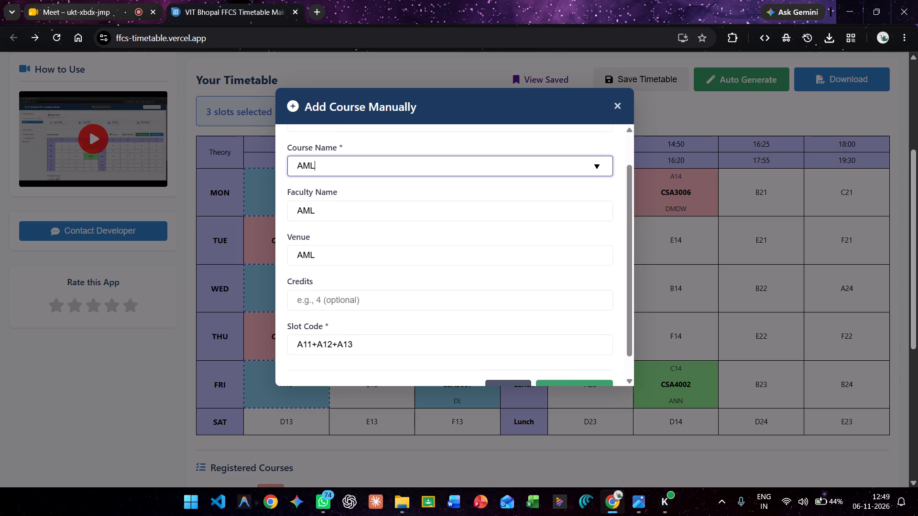
pyautogui.click(596, 168)
pyautogui.scroll(-1, 531, 269)
pyautogui.click(570, 364)
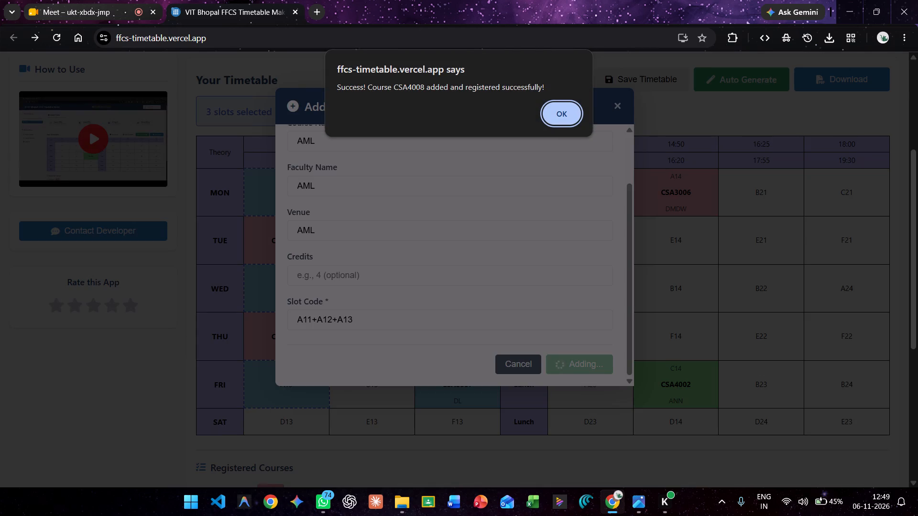
pyautogui.click(567, 116)
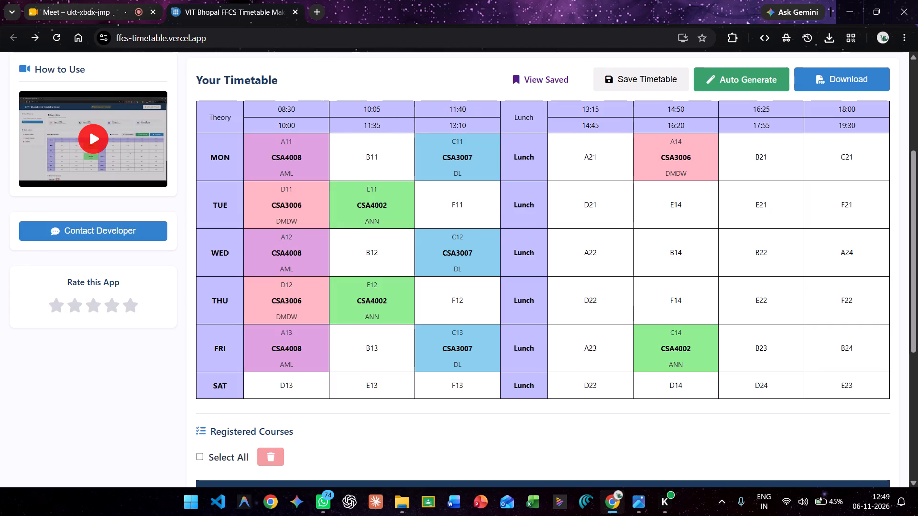
# Select the free Monday slot B11 in the timetable for another course.
pyautogui.click(381, 162)
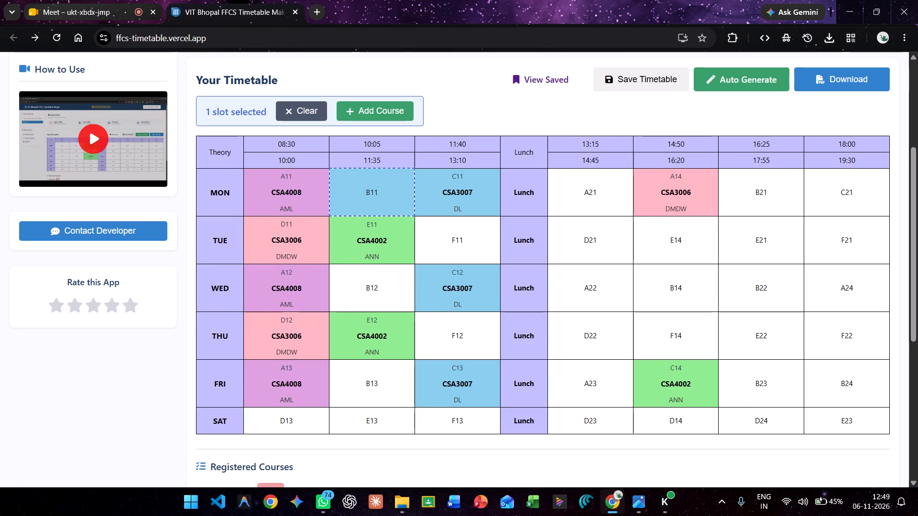
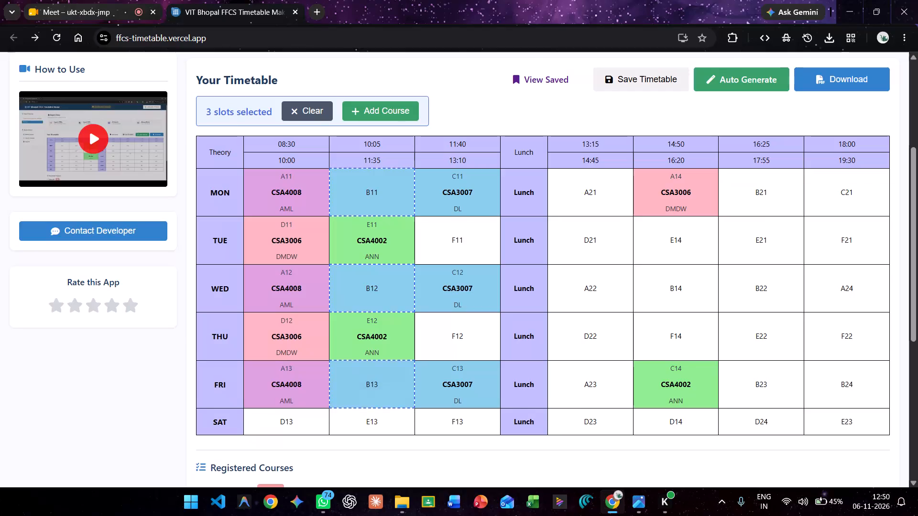
# Open the manual course entry form for the selected slots B11+B12+B13.
pyautogui.click(358, 114)
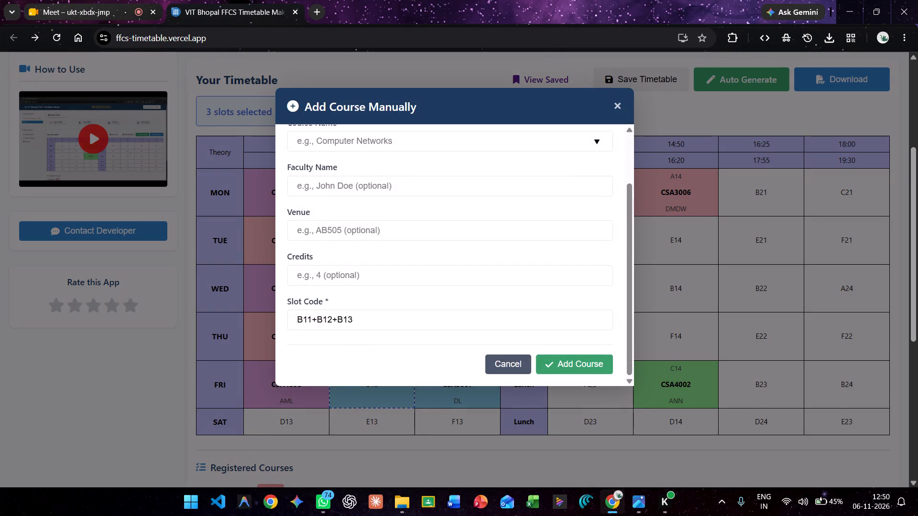
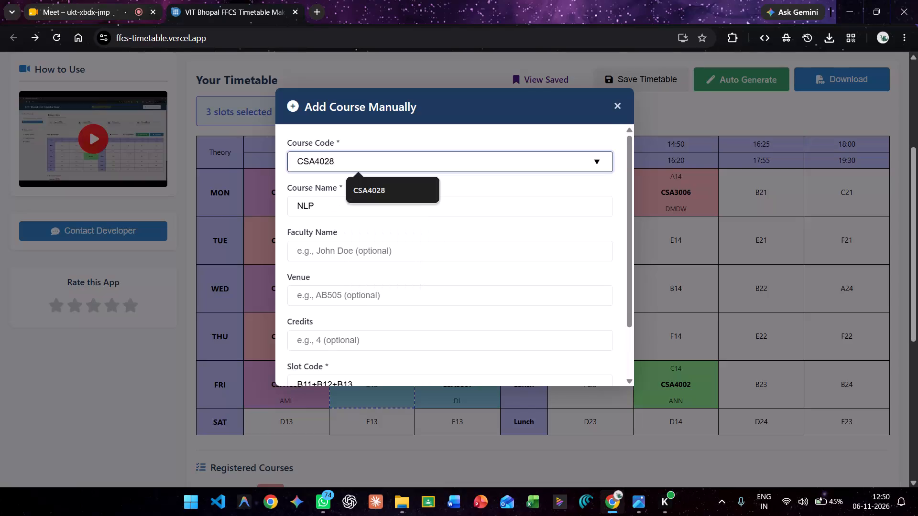
# Enter NLP as both faculty name and venue for CSA4028, and add the course to slots B11+B12+B13.
pyautogui.click(329, 249)
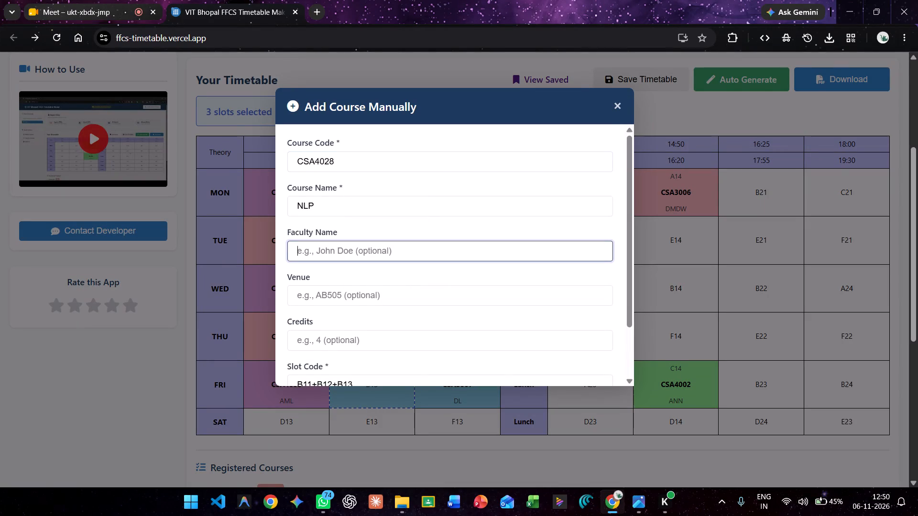
pyautogui.write('NLP')
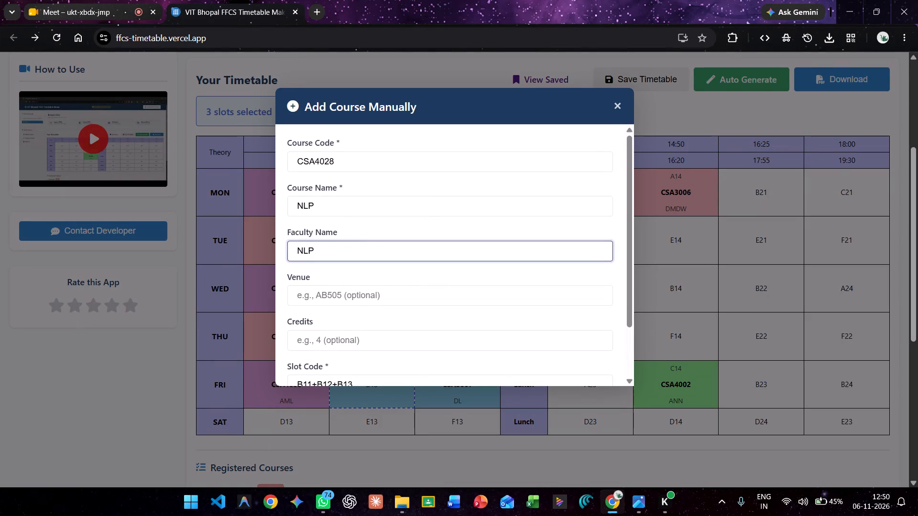
pyautogui.click(347, 300)
pyautogui.write('NLP')
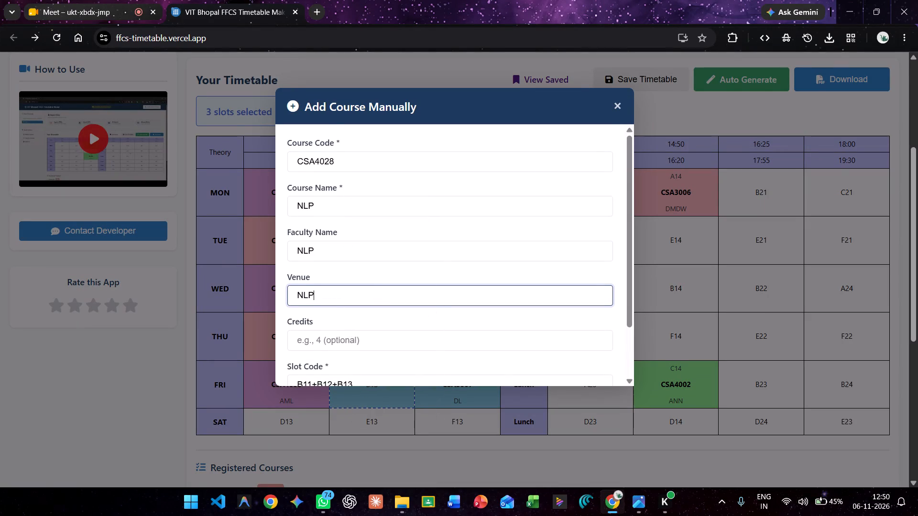
pyautogui.scroll(-2, 347, 300)
pyautogui.click(547, 359)
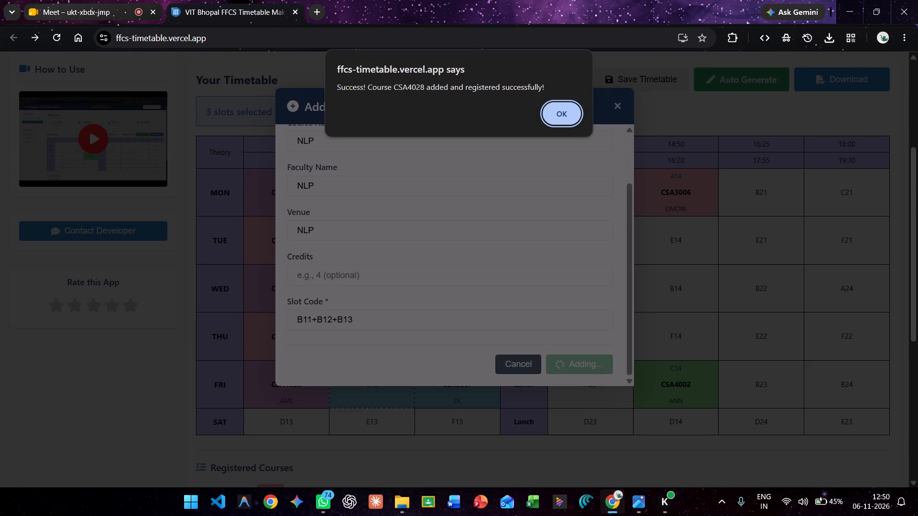
pyautogui.click(575, 113)
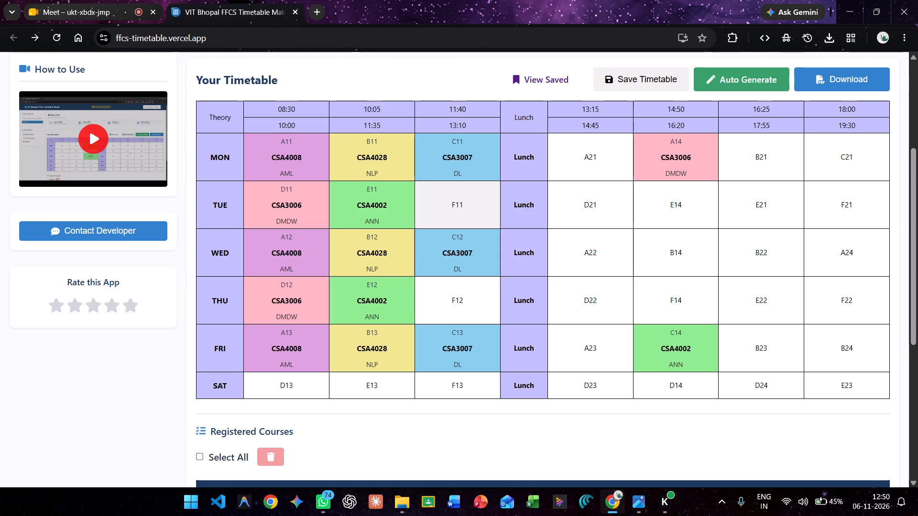
# Select the timetable slots D21 on Tuesday, B14 on Wednesday and B23 on Friday for another course.
pyautogui.click(579, 210)
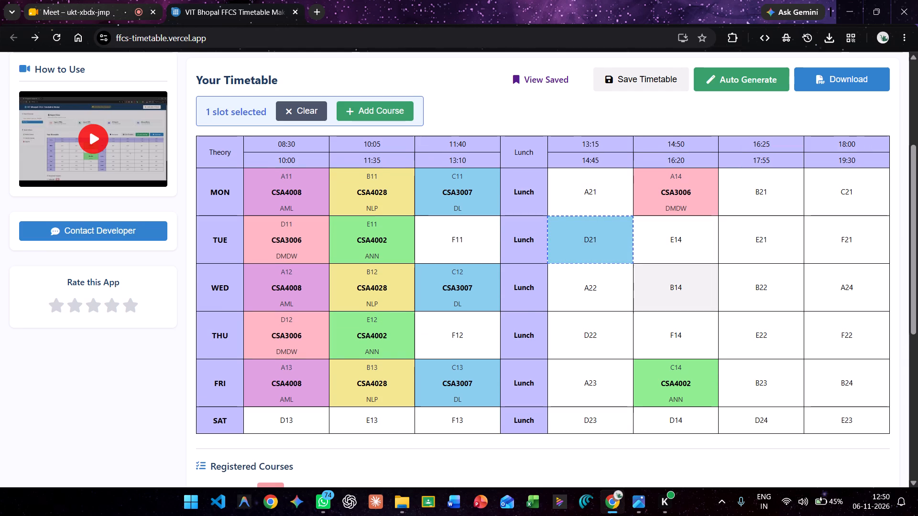
pyautogui.click(667, 279)
pyautogui.click(766, 382)
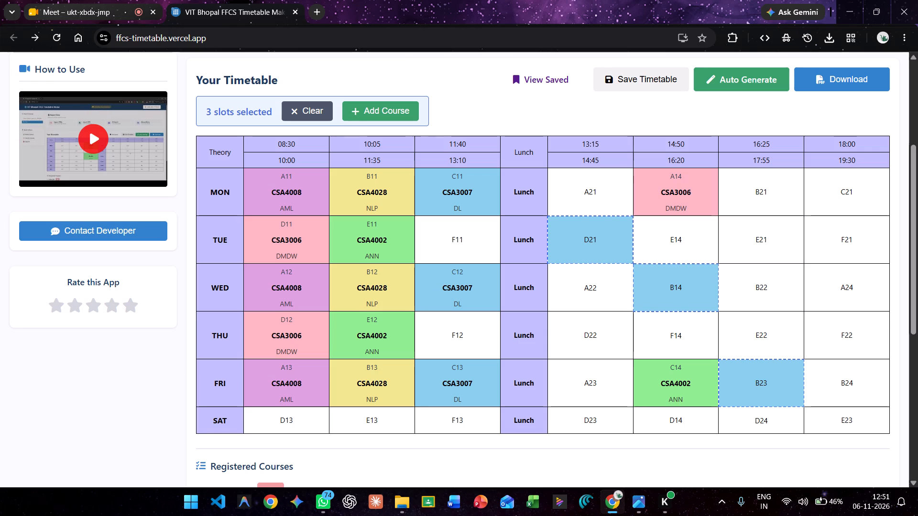
pyautogui.hscroll(1, 410, 231)
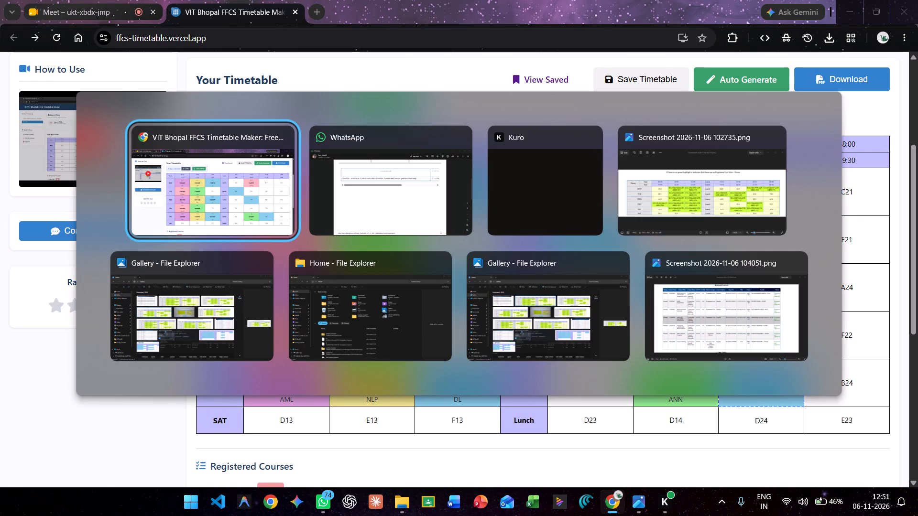
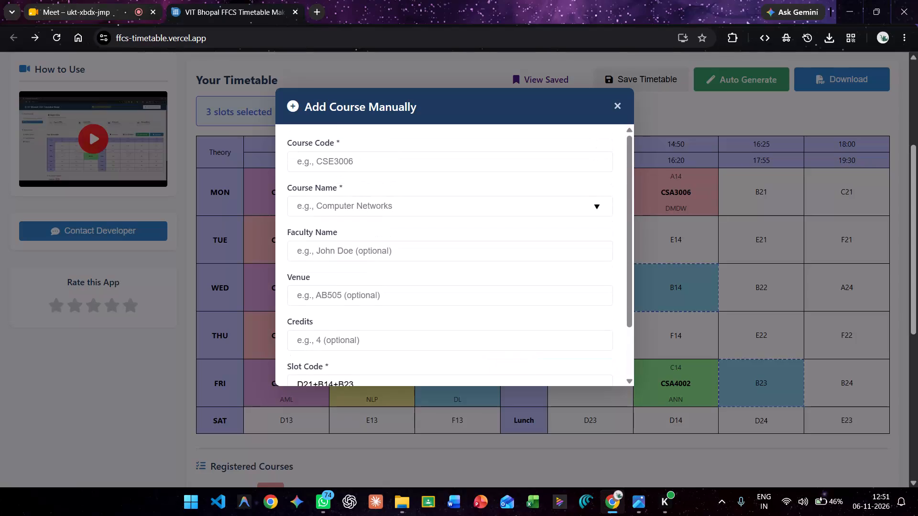
# Add course CSE3016 to slots D21+B14+B23 with AWS as its course name, faculty name and venue.
pyautogui.click(363, 165)
pyautogui.write('CSE')
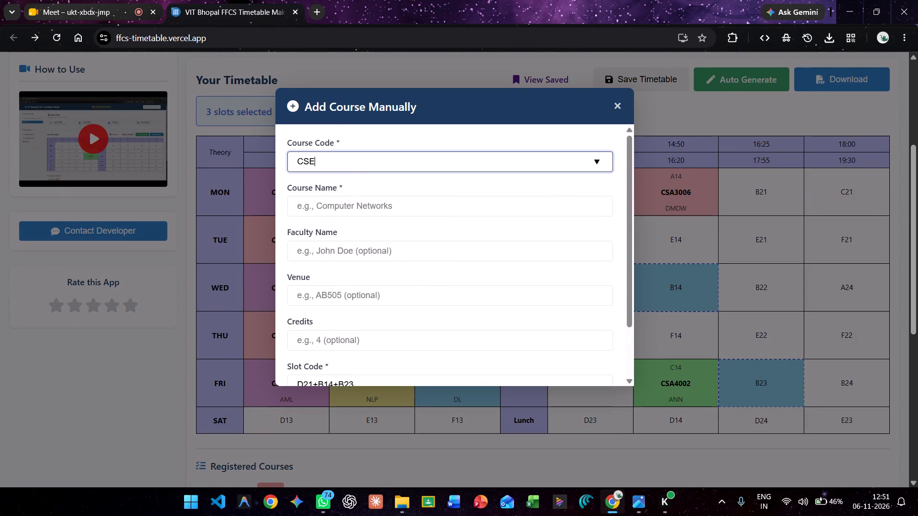
pyautogui.write('301')
pyautogui.press('6')
pyautogui.click(341, 210)
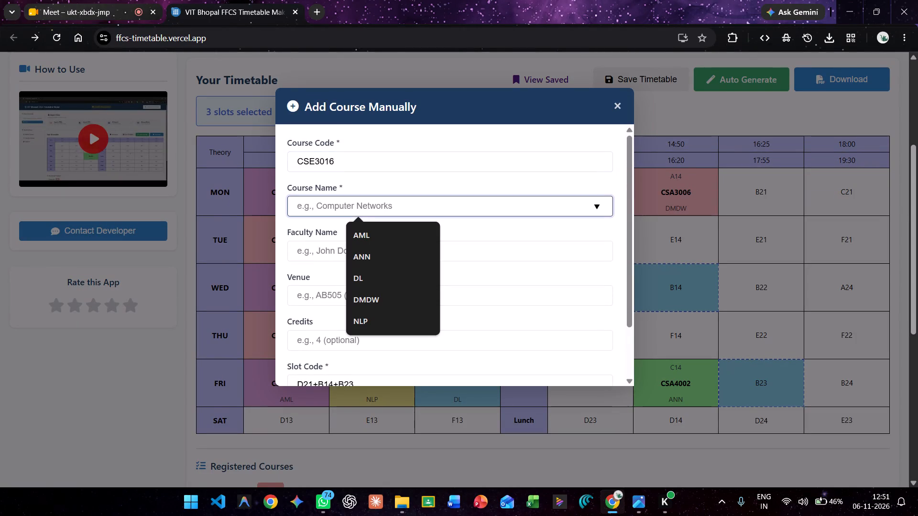
pyautogui.write('AWS')
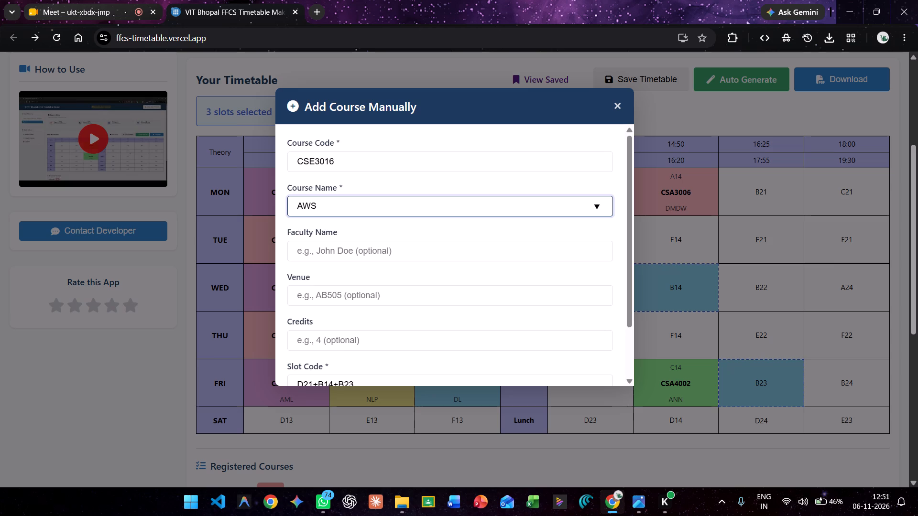
pyautogui.click(329, 247)
pyautogui.write('AWS')
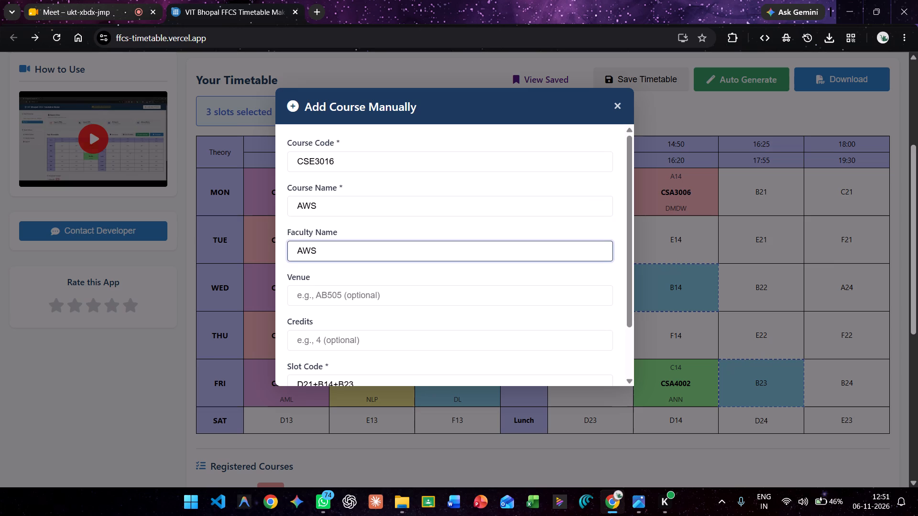
pyautogui.click(327, 290)
pyautogui.hotkey('shift', 'a')
pyautogui.write('WS')
pyautogui.scroll(-1, 388, 312)
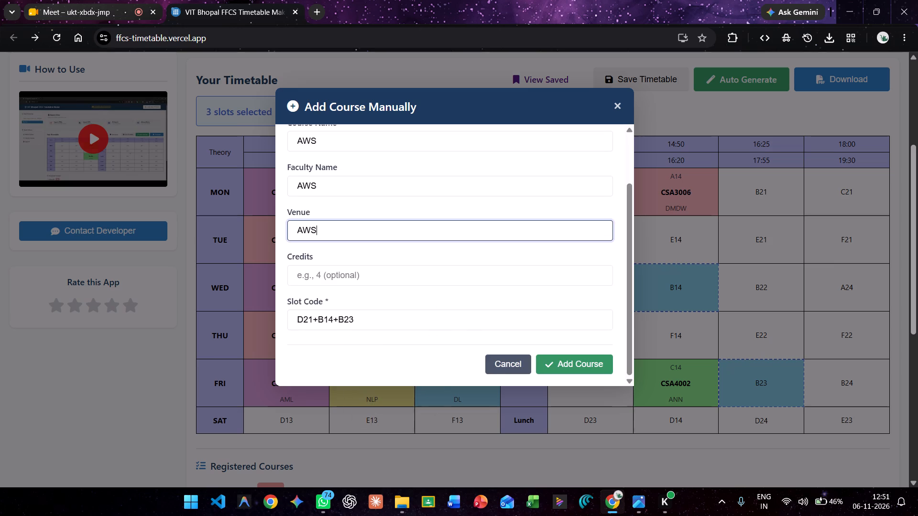
pyautogui.click(590, 364)
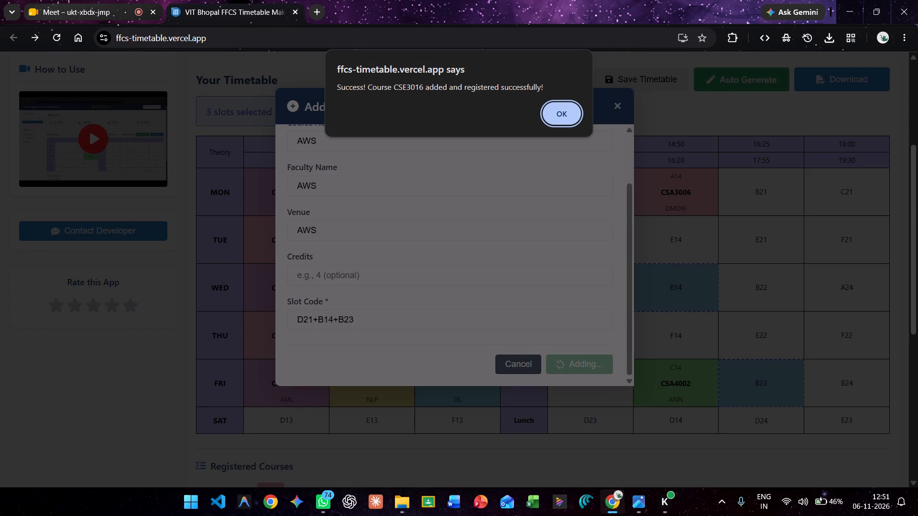
pyautogui.press('\\')
pyautogui.press('Return')
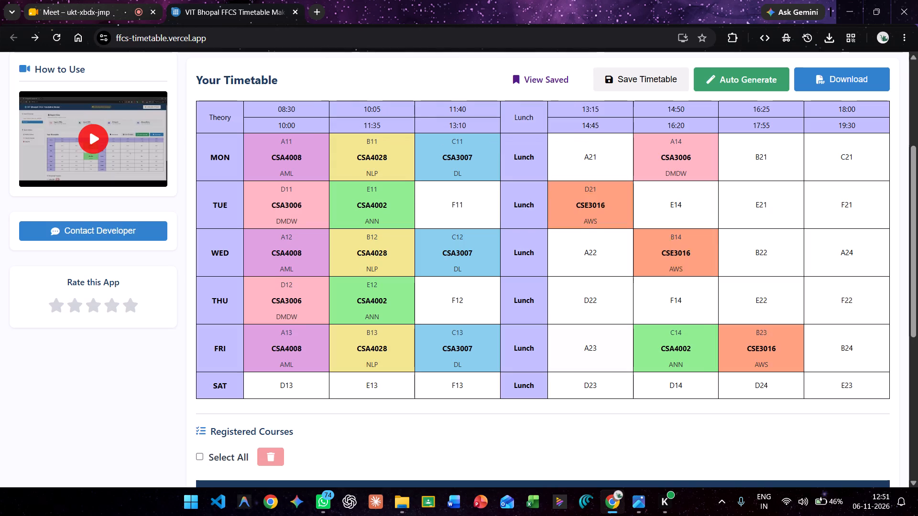
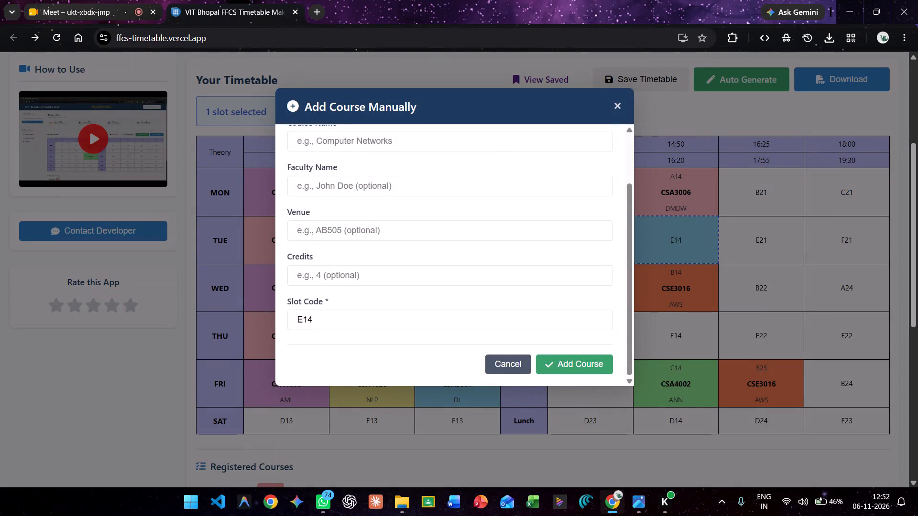
# Add course PLA1006 to slot E14 with LT as its course name, faculty name and venue.
pyautogui.scroll(1, 380, 180)
pyautogui.click(363, 168)
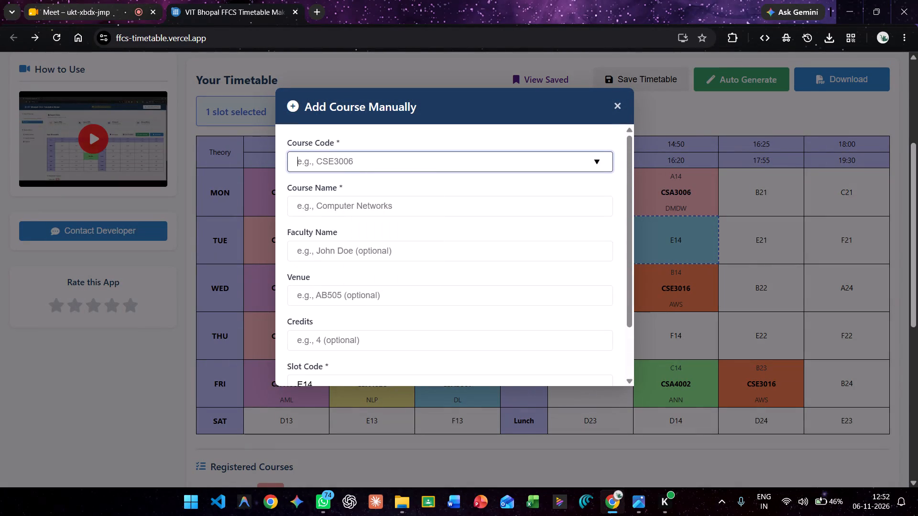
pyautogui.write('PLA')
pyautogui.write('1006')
pyautogui.click(346, 197)
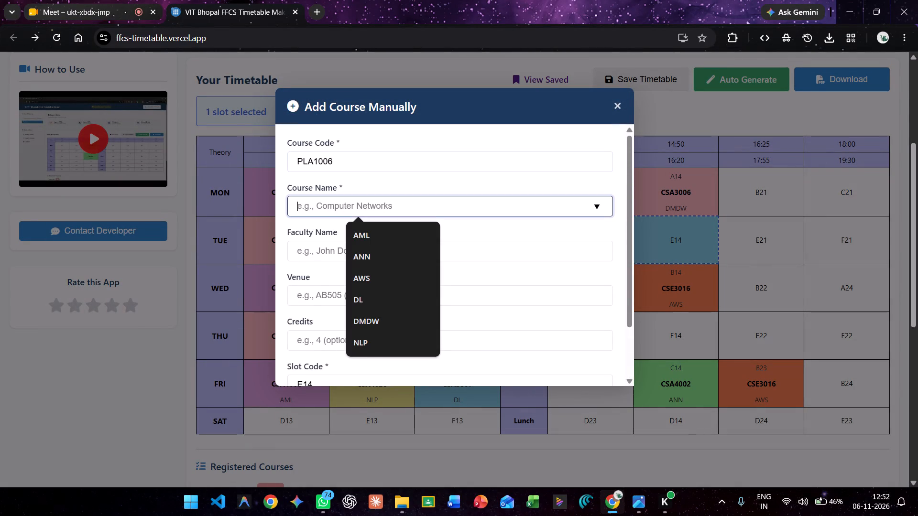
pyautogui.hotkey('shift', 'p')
pyautogui.hotkey('shift', 'BackSpace')
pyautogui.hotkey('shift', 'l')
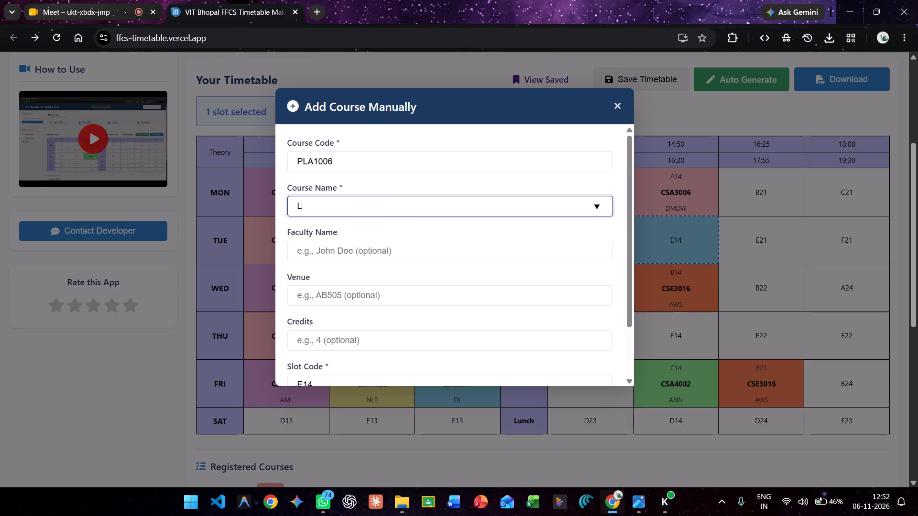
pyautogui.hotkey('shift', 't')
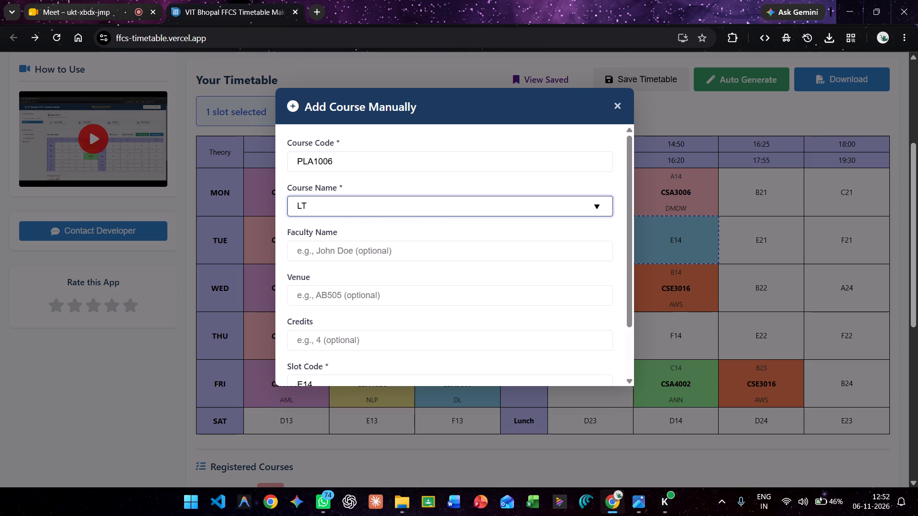
pyautogui.click(331, 247)
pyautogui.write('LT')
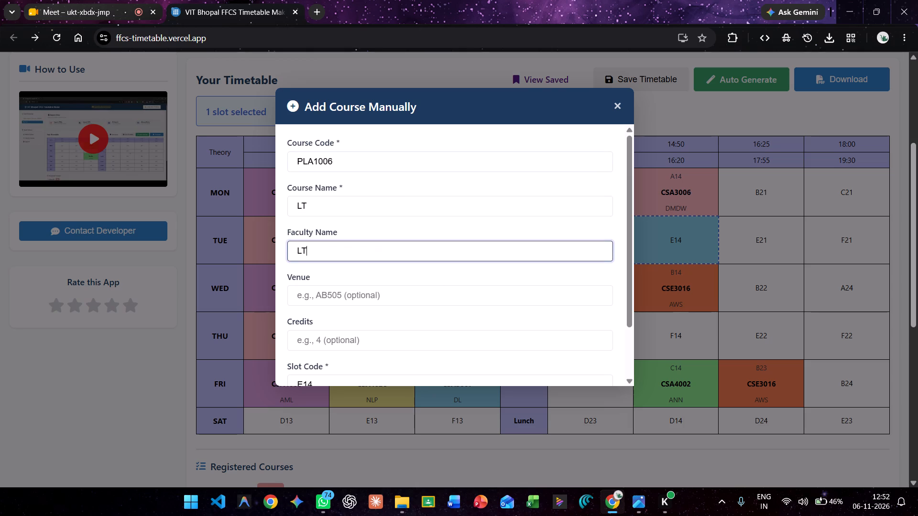
pyautogui.click(323, 289)
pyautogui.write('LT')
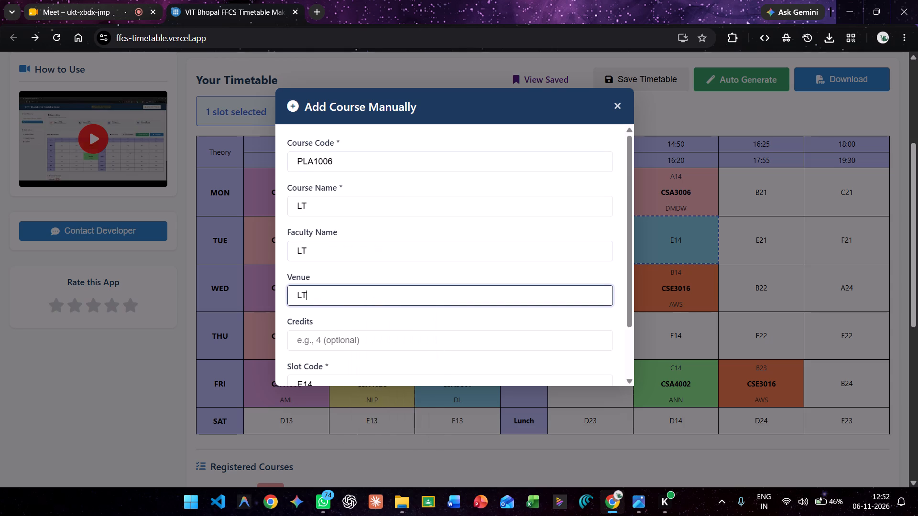
pyautogui.scroll(-2, 323, 289)
pyautogui.click(572, 365)
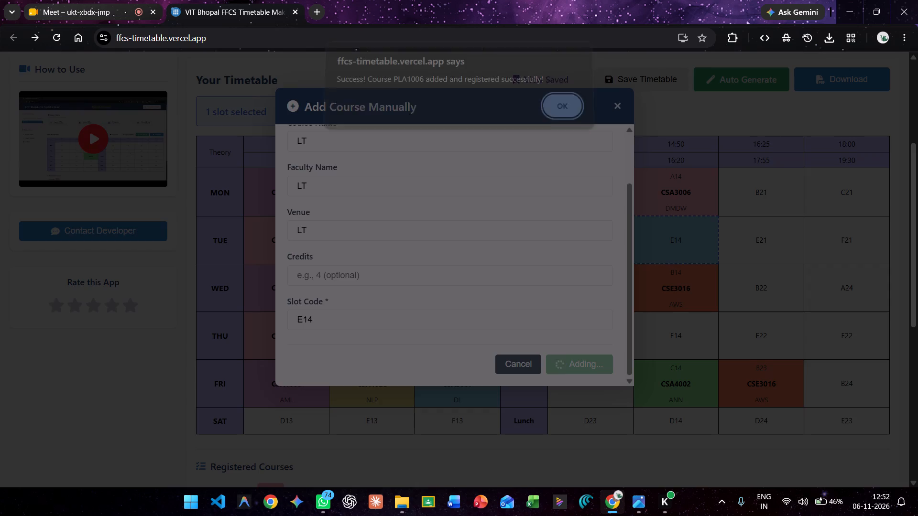
pyautogui.press('Return')
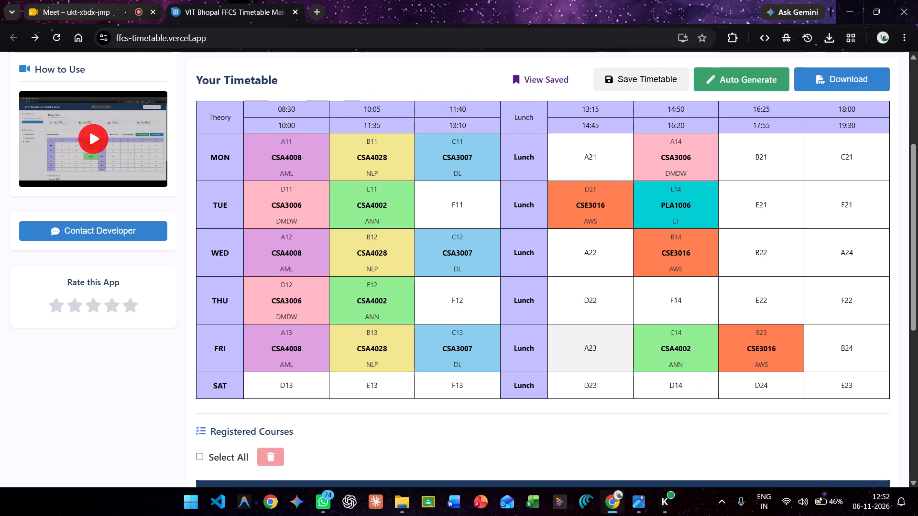
# Review the registered courses list below the timetable, checking each course's code, name, slots, venue and faculty.
pyautogui.scroll(-1, 572, 365)
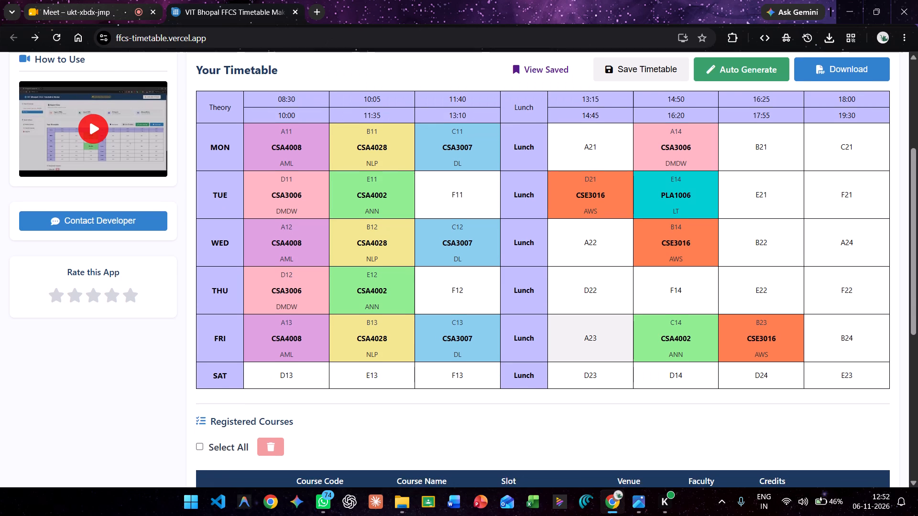
pyautogui.scroll(-1, 572, 365)
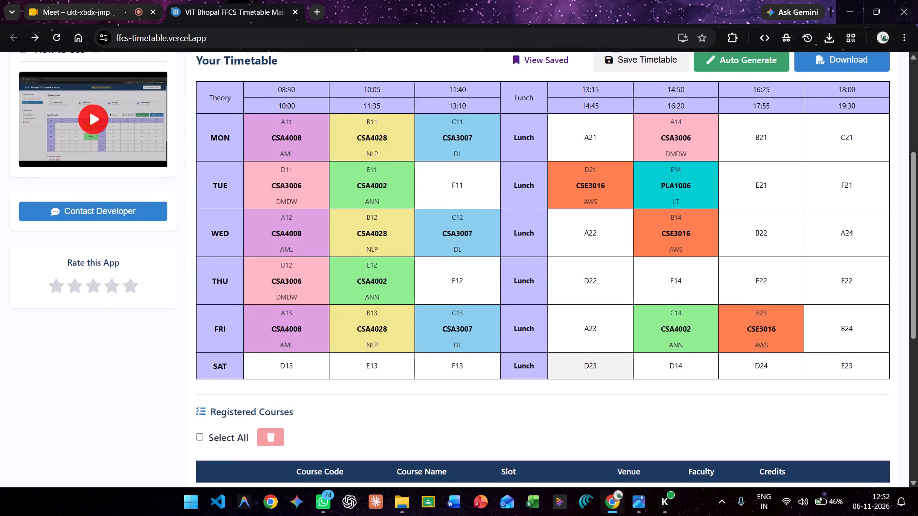
pyautogui.scroll(-1, 572, 365)
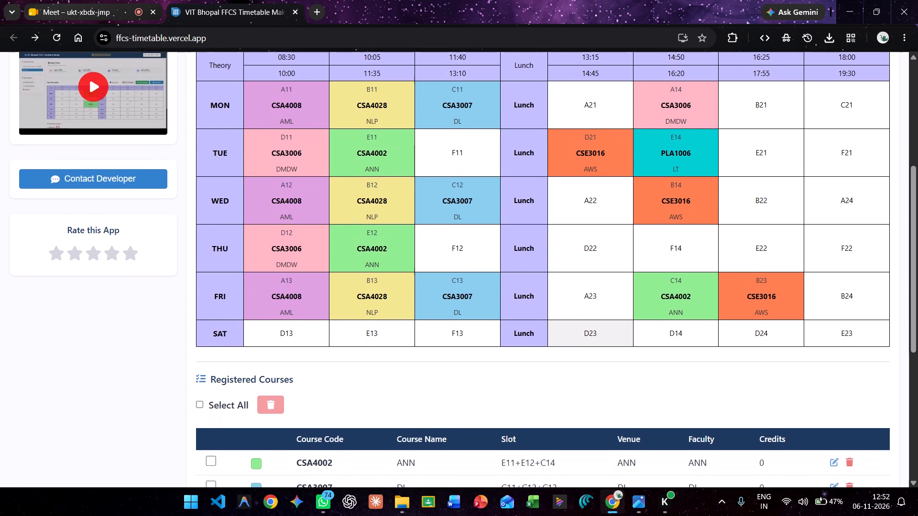
pyautogui.scroll(-2, 572, 365)
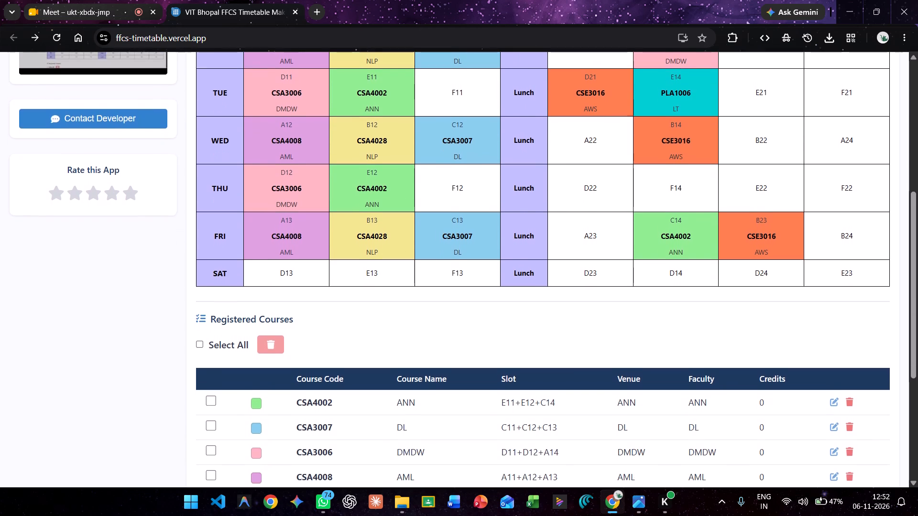
pyautogui.scroll(-2, 572, 365)
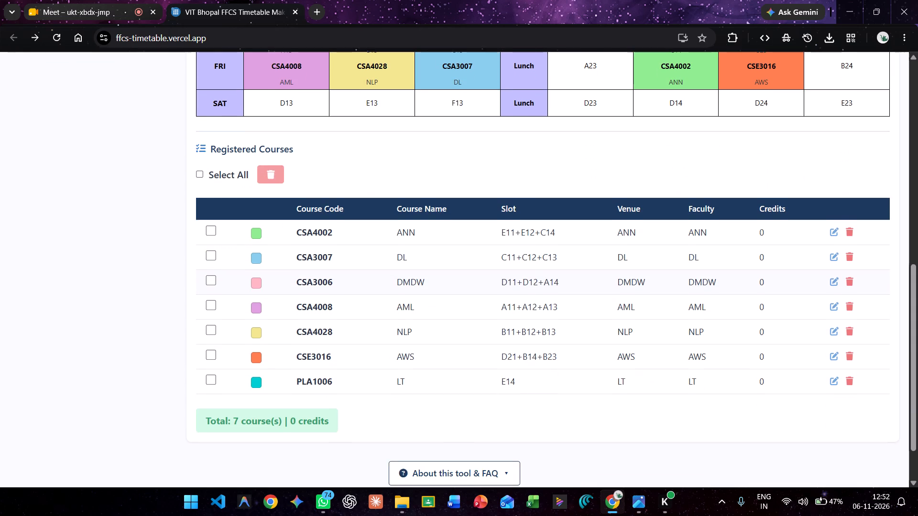
pyautogui.scroll(-2, 572, 365)
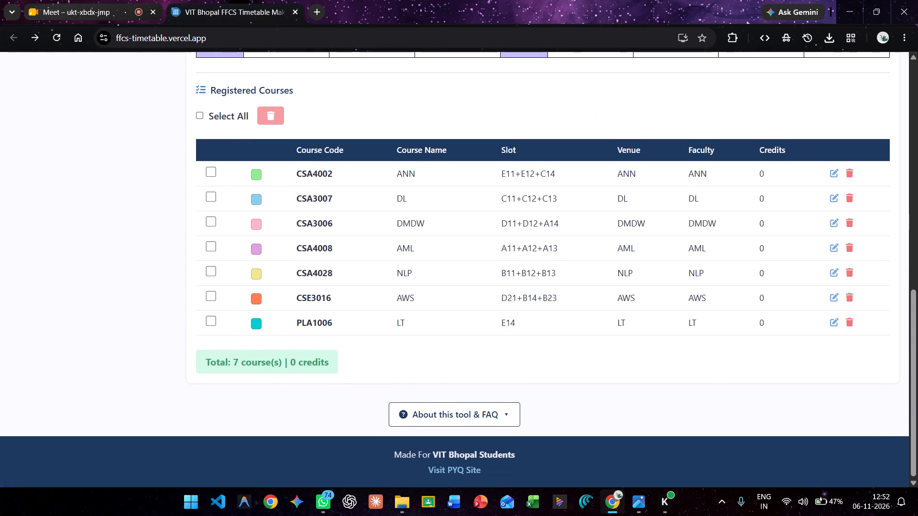
pyautogui.scroll(1, 572, 365)
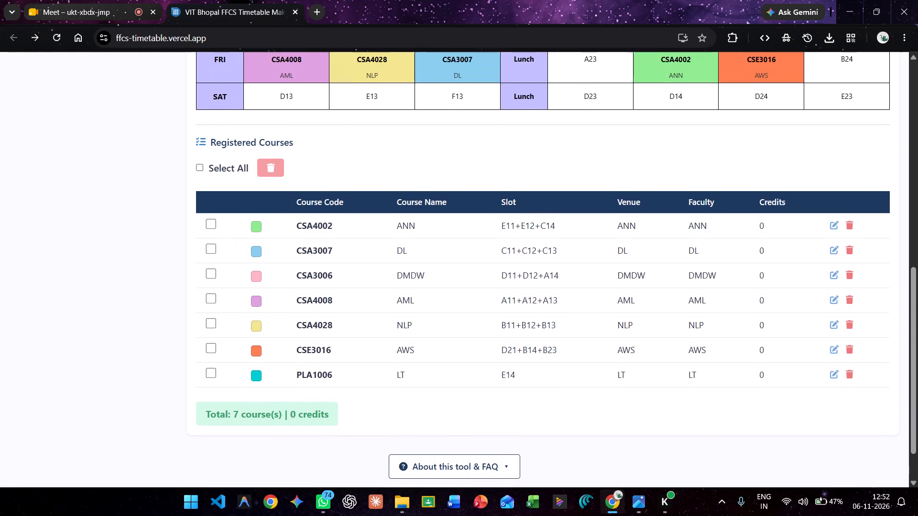
pyautogui.scroll(1, 572, 365)
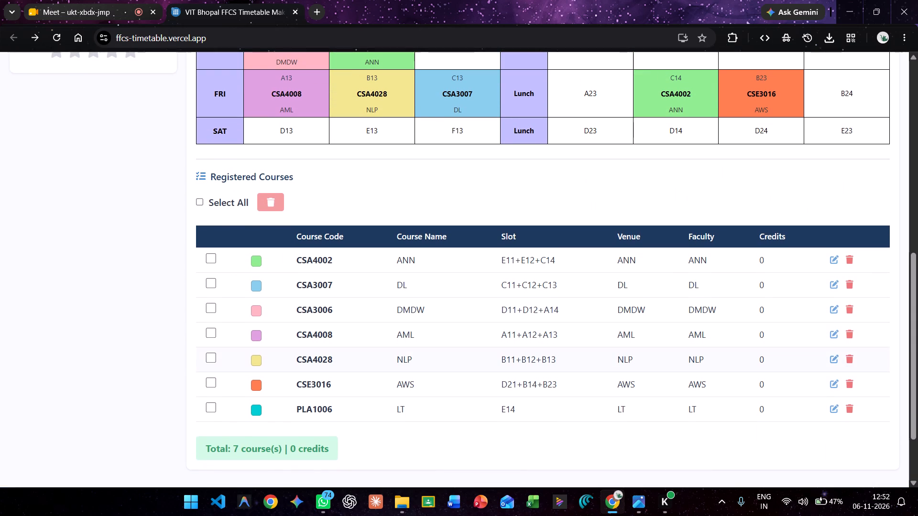
pyautogui.scroll(-1, 572, 365)
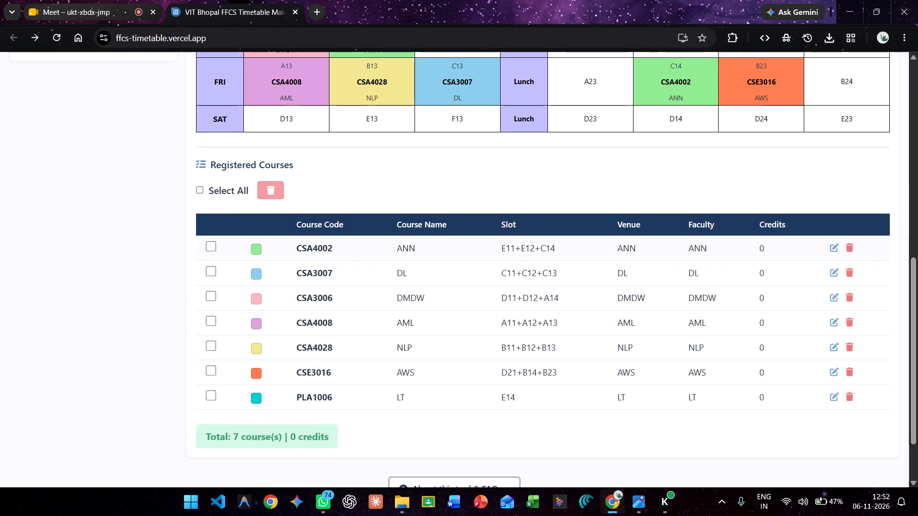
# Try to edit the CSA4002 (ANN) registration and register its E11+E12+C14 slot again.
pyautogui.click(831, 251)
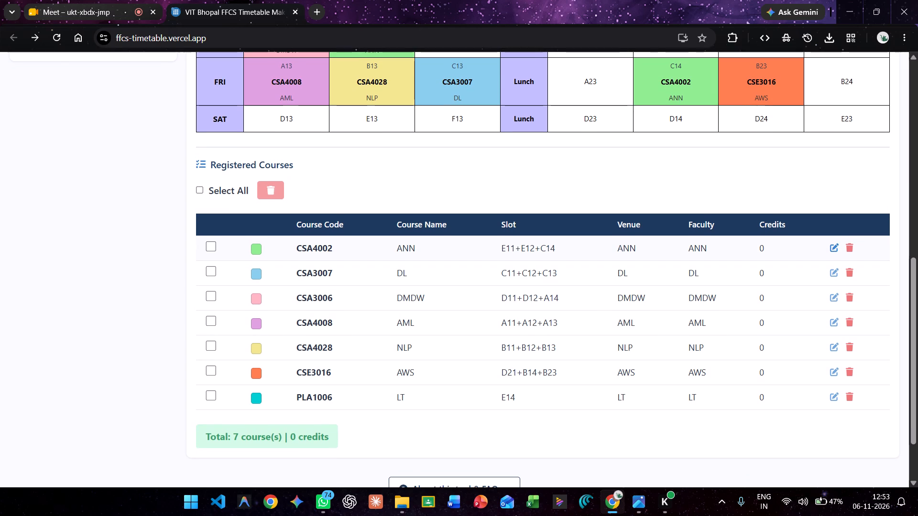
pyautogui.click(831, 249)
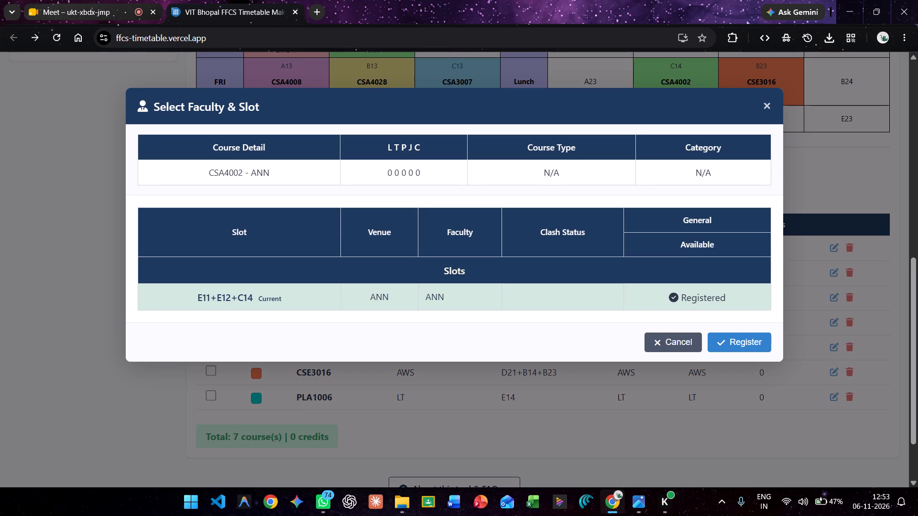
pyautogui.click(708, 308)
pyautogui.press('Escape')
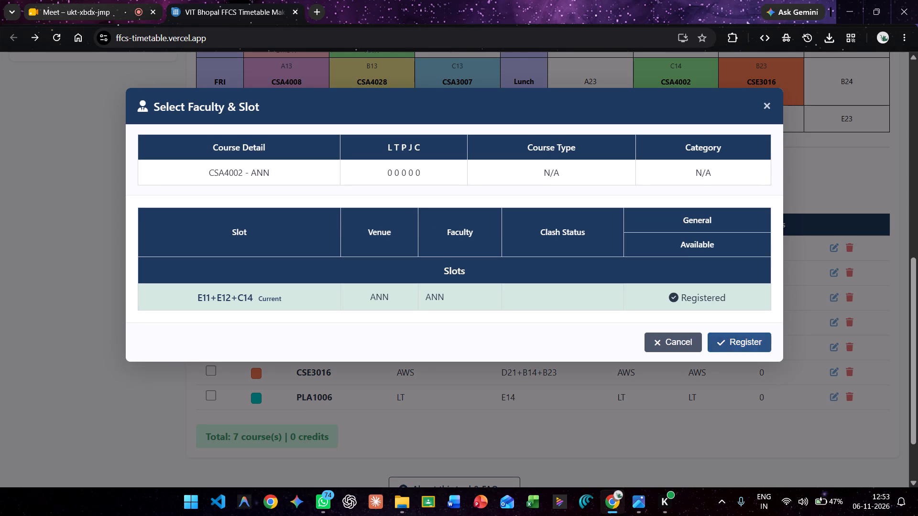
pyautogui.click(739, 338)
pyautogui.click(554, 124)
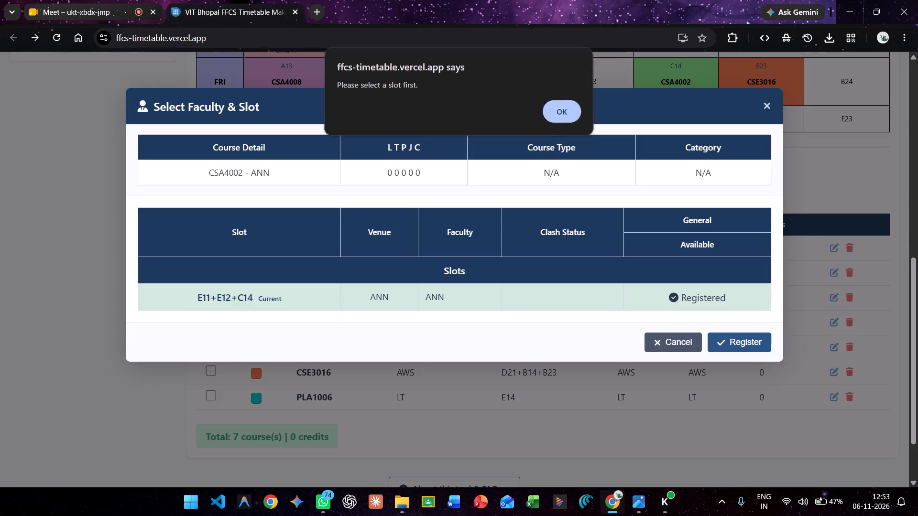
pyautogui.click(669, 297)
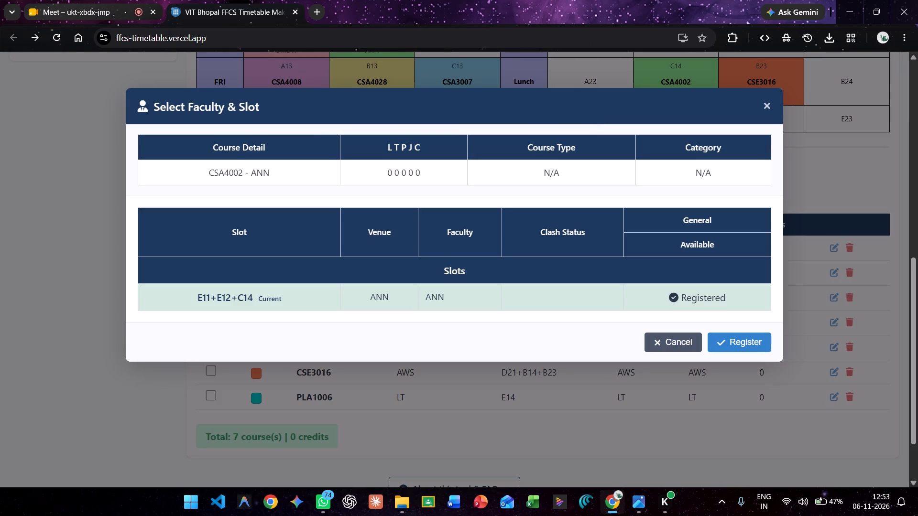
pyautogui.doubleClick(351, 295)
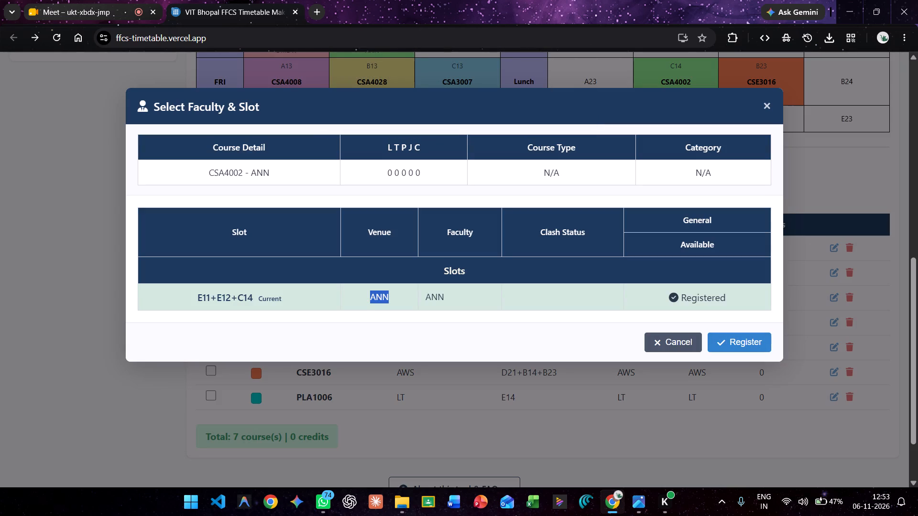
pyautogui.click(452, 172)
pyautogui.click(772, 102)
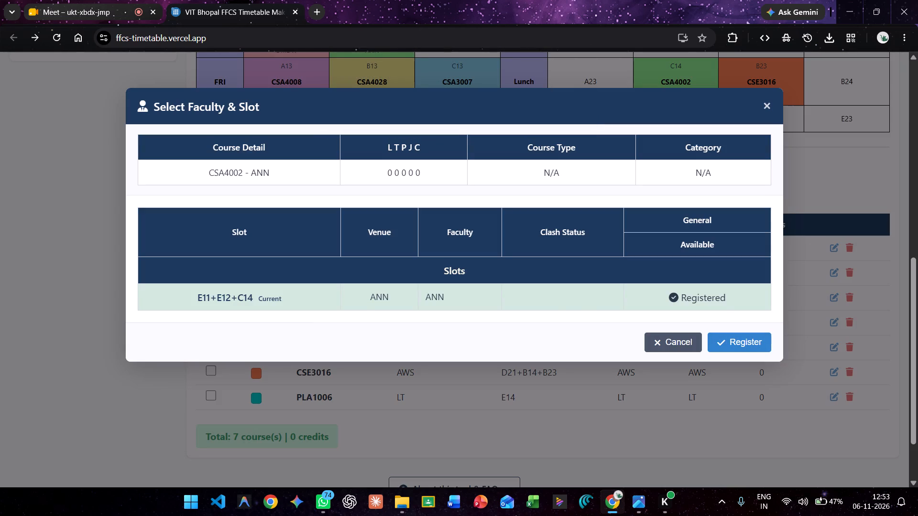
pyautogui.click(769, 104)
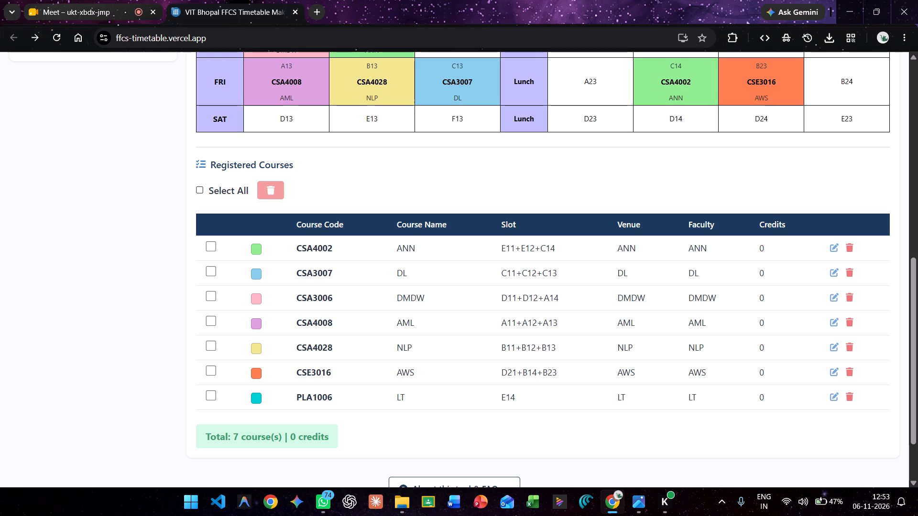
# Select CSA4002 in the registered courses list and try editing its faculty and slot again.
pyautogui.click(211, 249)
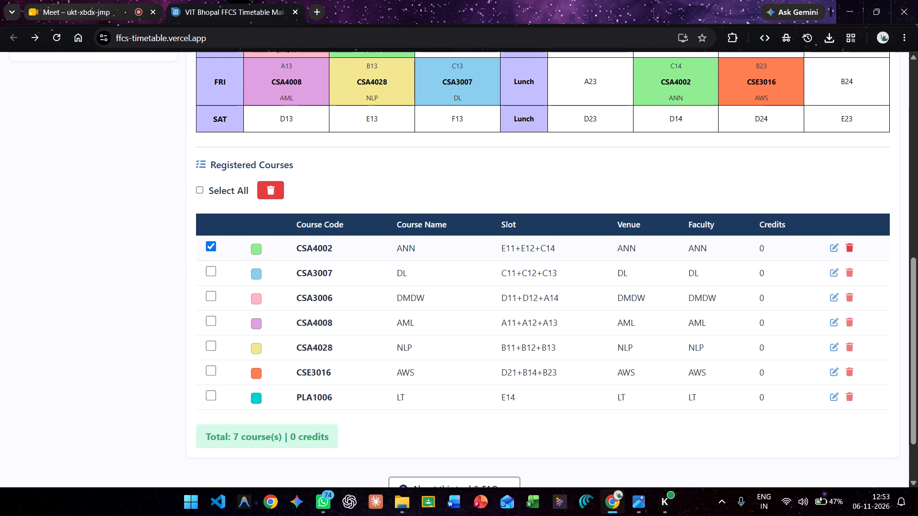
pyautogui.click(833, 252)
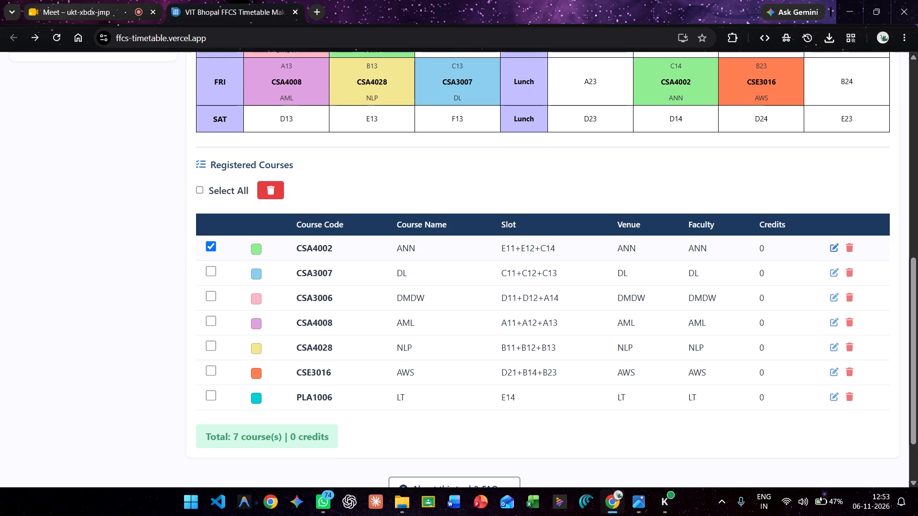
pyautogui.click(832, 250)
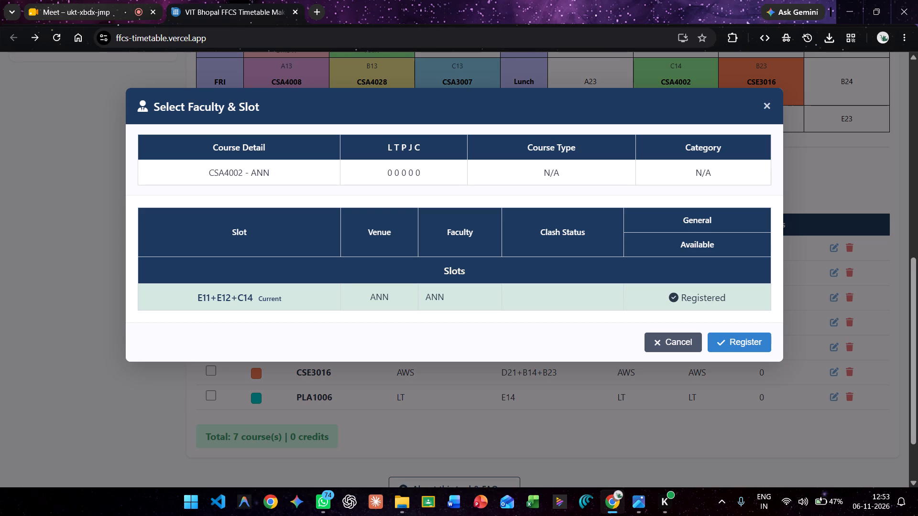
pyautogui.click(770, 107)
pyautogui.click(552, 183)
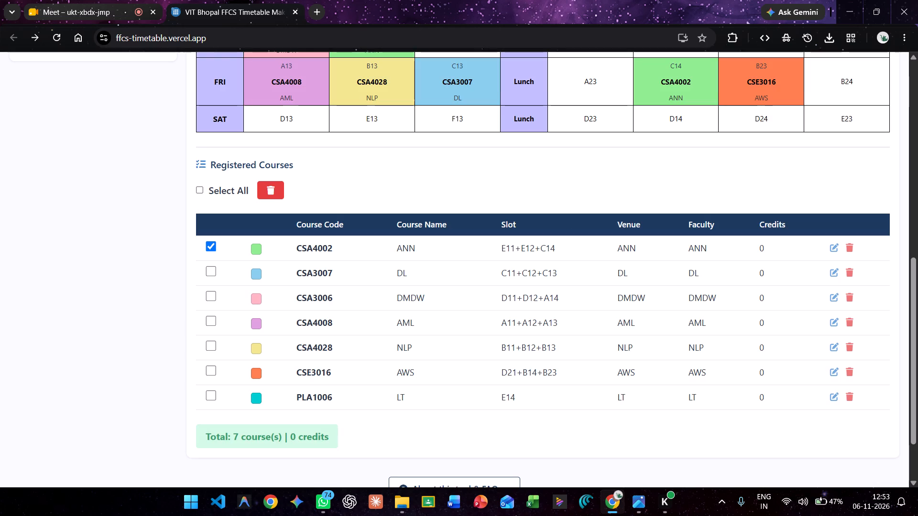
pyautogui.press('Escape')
# Remove course CSA4002 (ANN) from the timetable through its Tuesday E11 cell.
pyautogui.scroll(1, 466, 309)
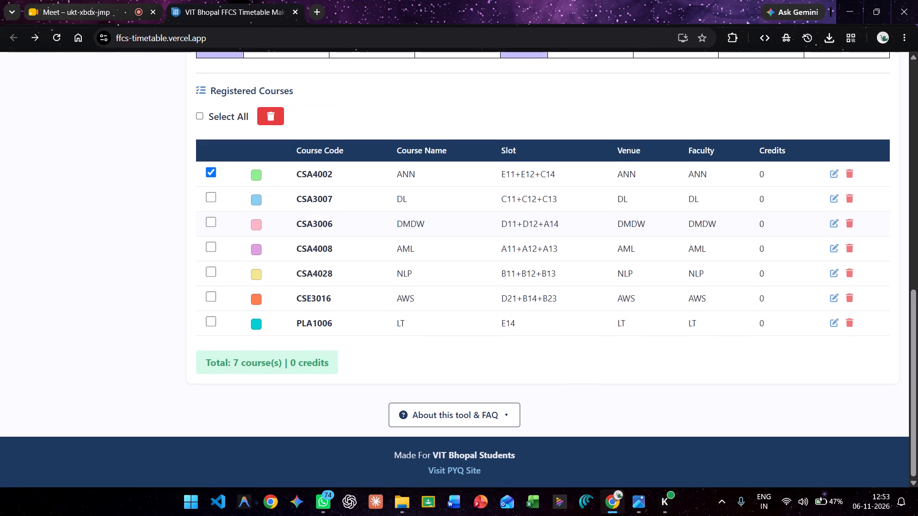
pyautogui.scroll(3, 466, 309)
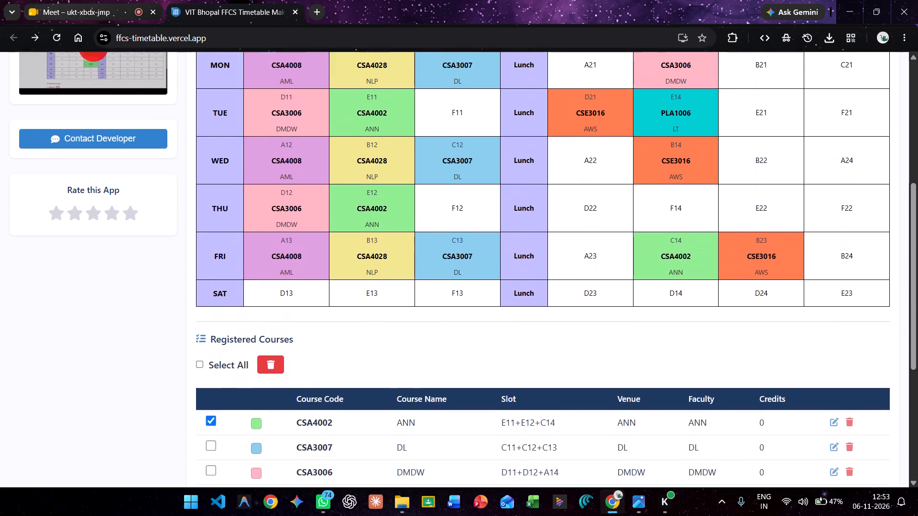
pyautogui.scroll(3, 466, 309)
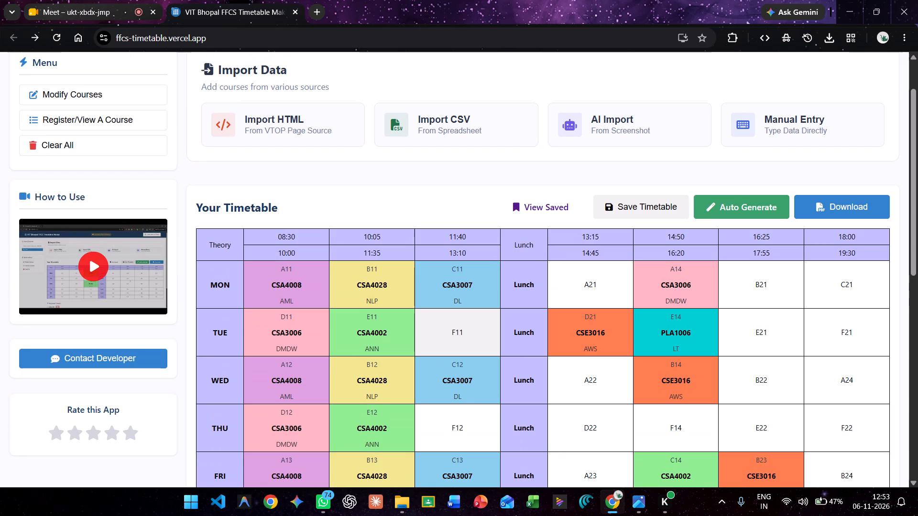
pyautogui.scroll(-1, 382, 333)
pyautogui.doubleClick(372, 269)
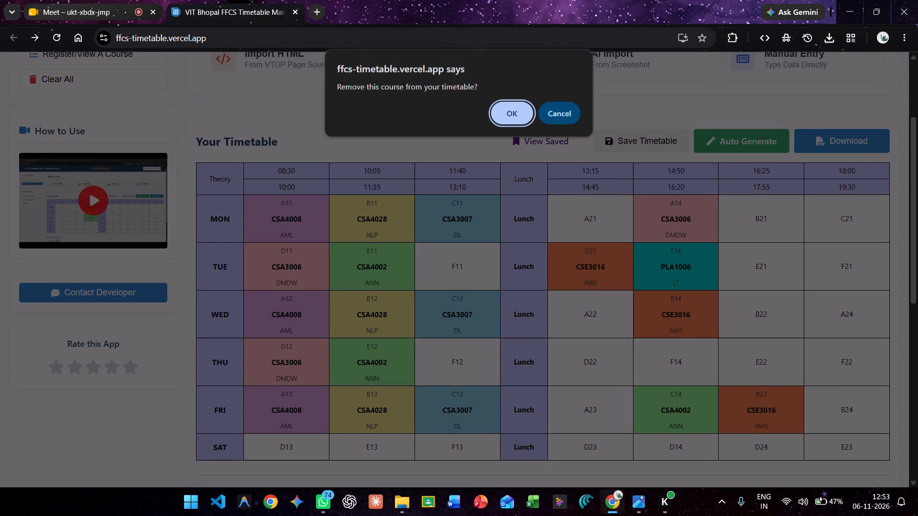
pyautogui.click(515, 121)
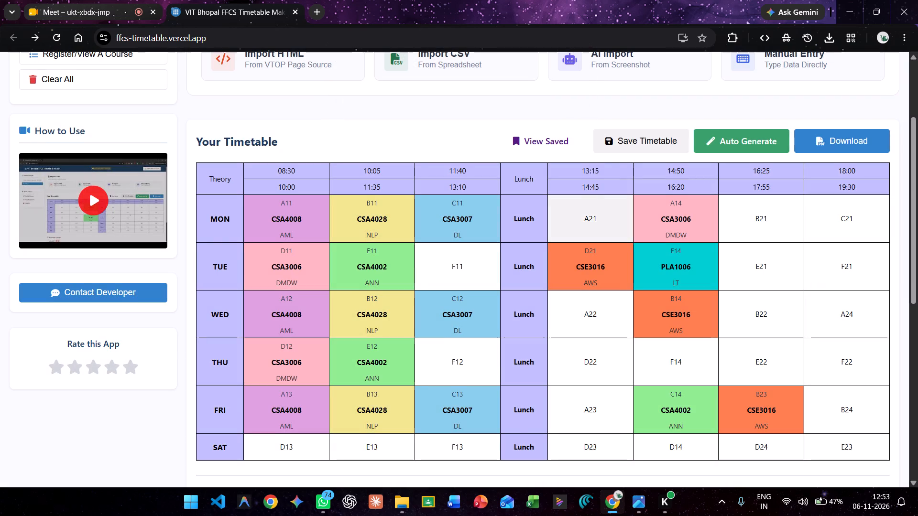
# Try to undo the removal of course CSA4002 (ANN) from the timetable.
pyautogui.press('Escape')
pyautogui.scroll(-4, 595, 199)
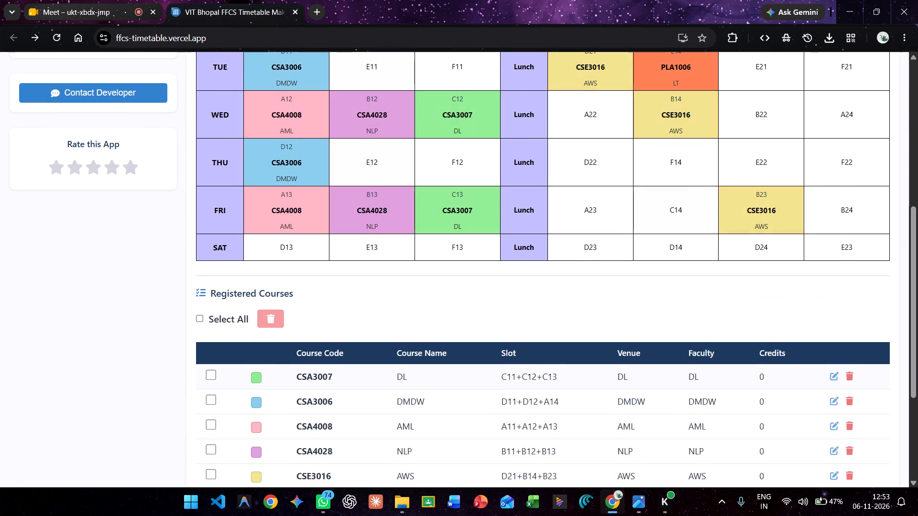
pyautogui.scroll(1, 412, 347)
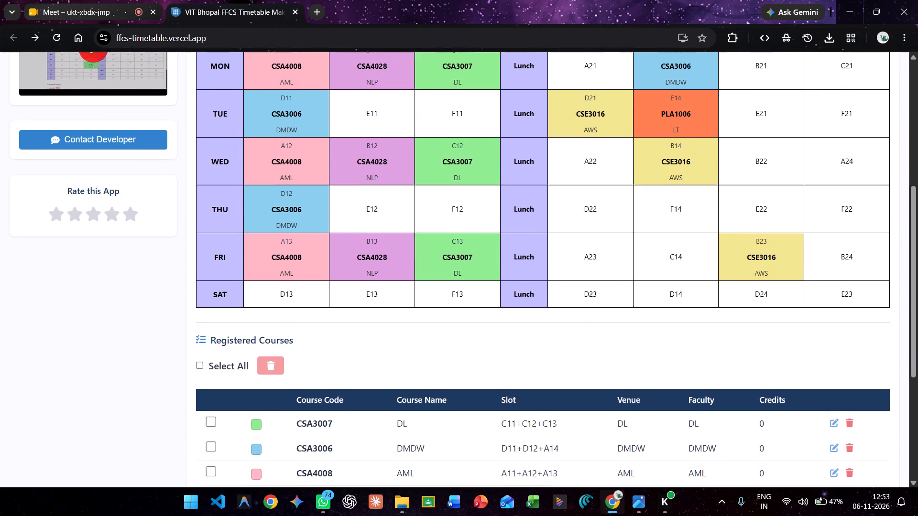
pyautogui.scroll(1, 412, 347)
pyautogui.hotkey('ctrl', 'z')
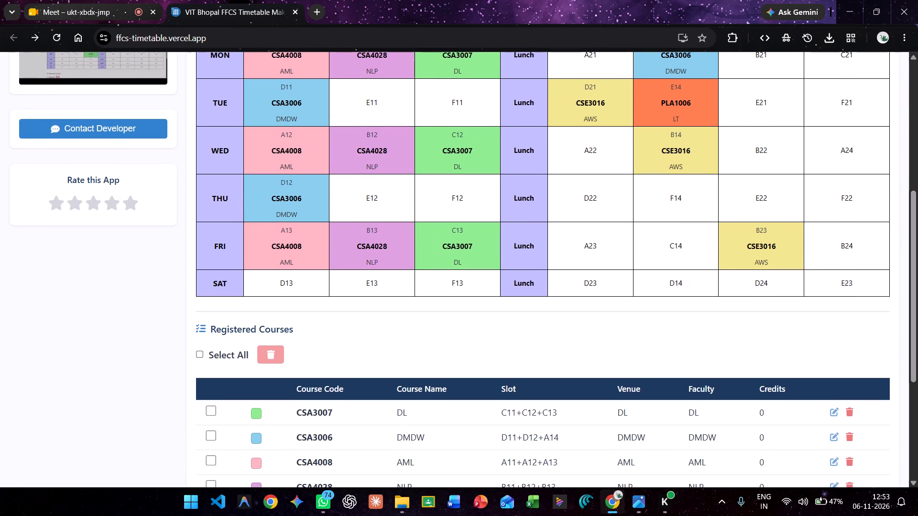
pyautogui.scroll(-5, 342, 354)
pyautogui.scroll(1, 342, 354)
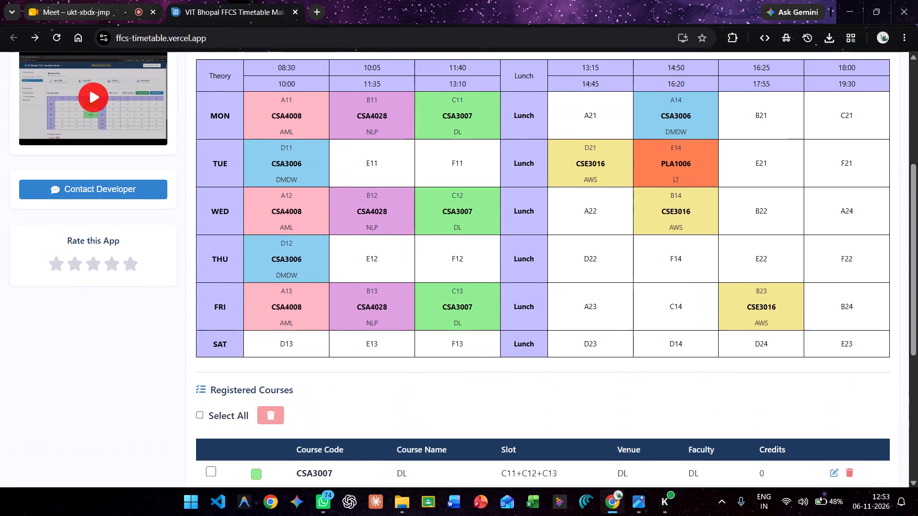
# Select the free timetable slots E11, E12 and C14 and start a manual course entry for them.
pyautogui.click(342, 178)
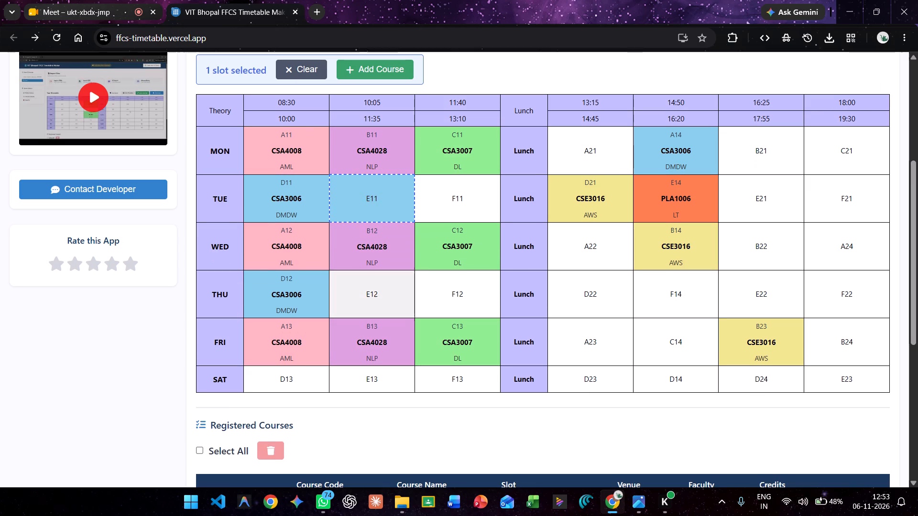
pyautogui.click(366, 288)
pyautogui.click(680, 344)
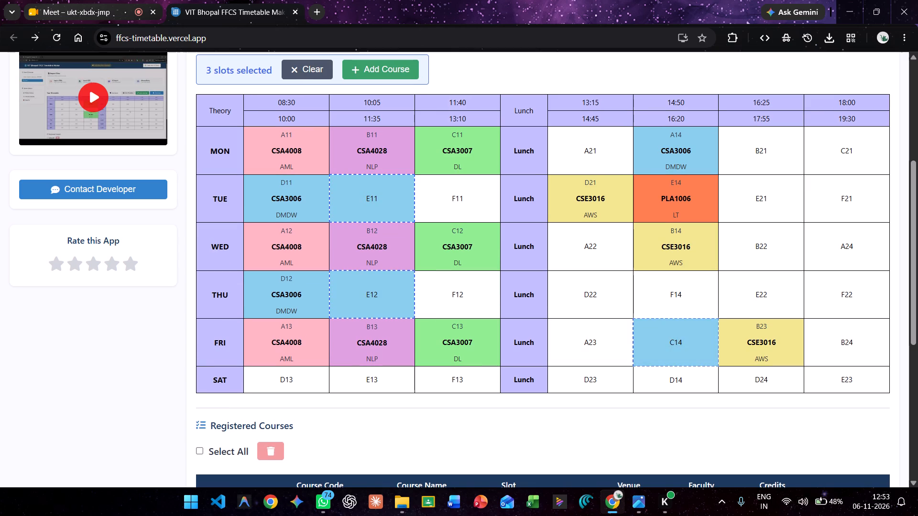
pyautogui.click(368, 66)
pyautogui.scroll(2, 390, 194)
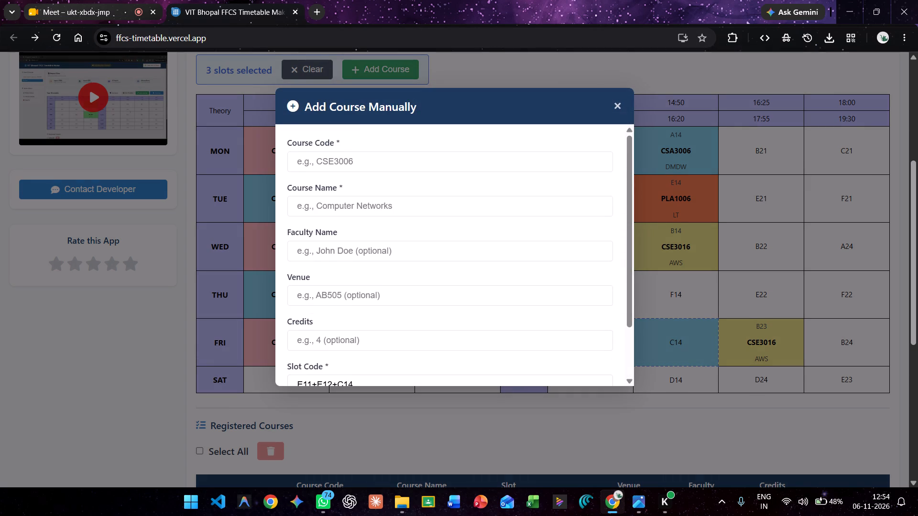
# Set the new entry's course code to CSA4002, with ANN as the course name, using the suggested codes.
pyautogui.click(368, 166)
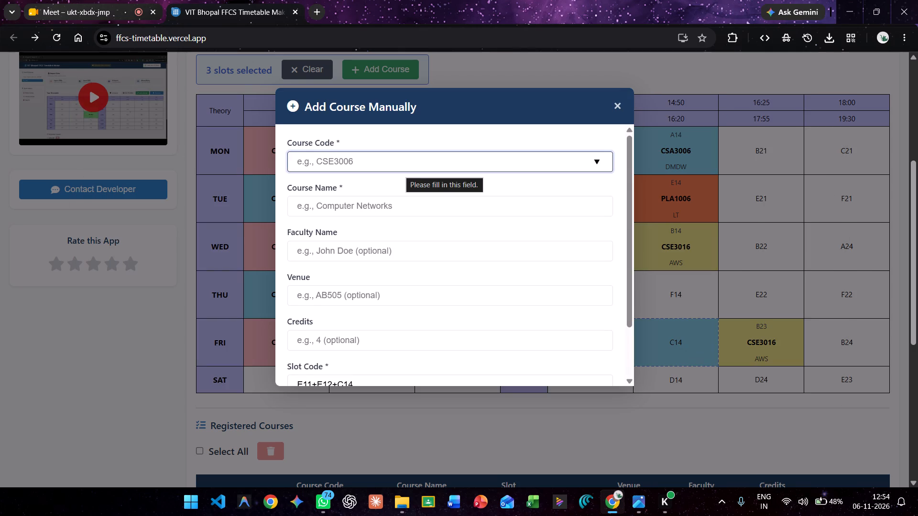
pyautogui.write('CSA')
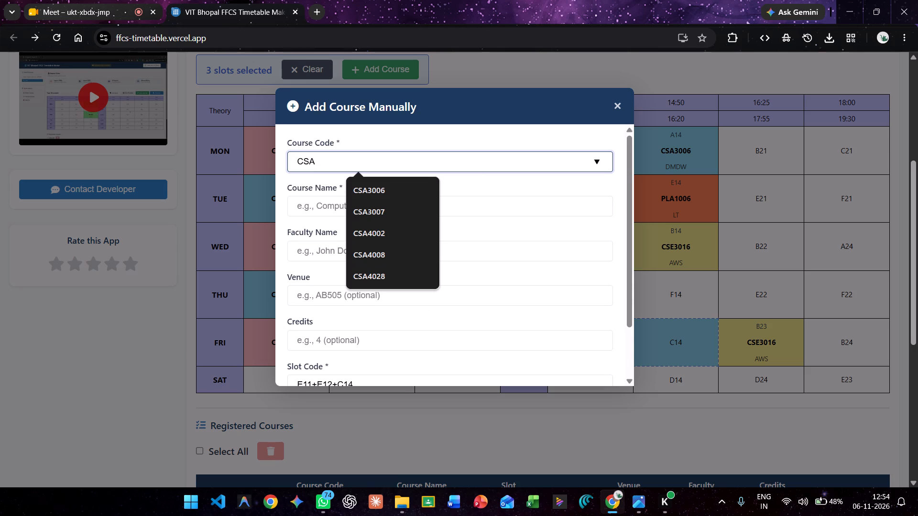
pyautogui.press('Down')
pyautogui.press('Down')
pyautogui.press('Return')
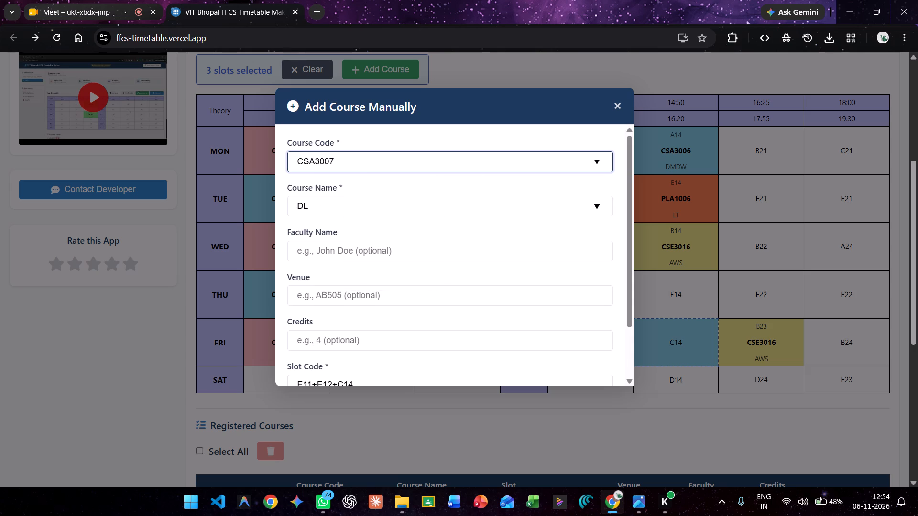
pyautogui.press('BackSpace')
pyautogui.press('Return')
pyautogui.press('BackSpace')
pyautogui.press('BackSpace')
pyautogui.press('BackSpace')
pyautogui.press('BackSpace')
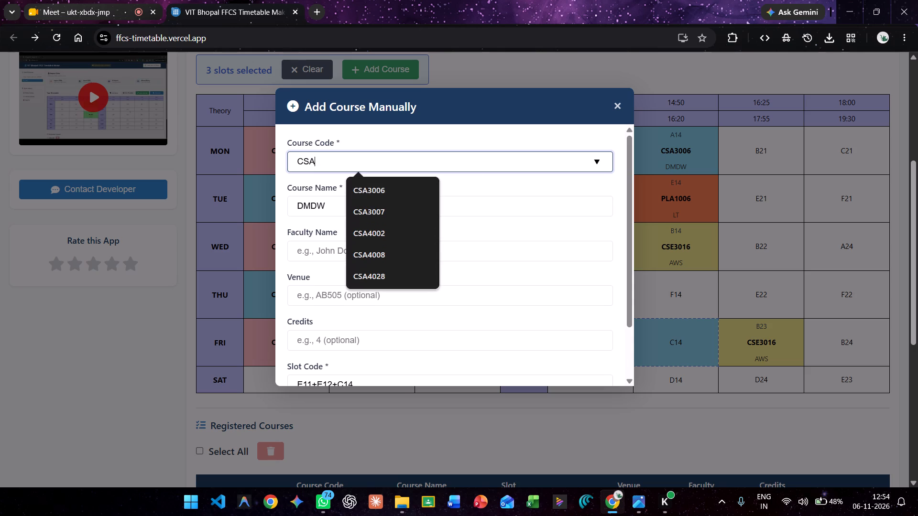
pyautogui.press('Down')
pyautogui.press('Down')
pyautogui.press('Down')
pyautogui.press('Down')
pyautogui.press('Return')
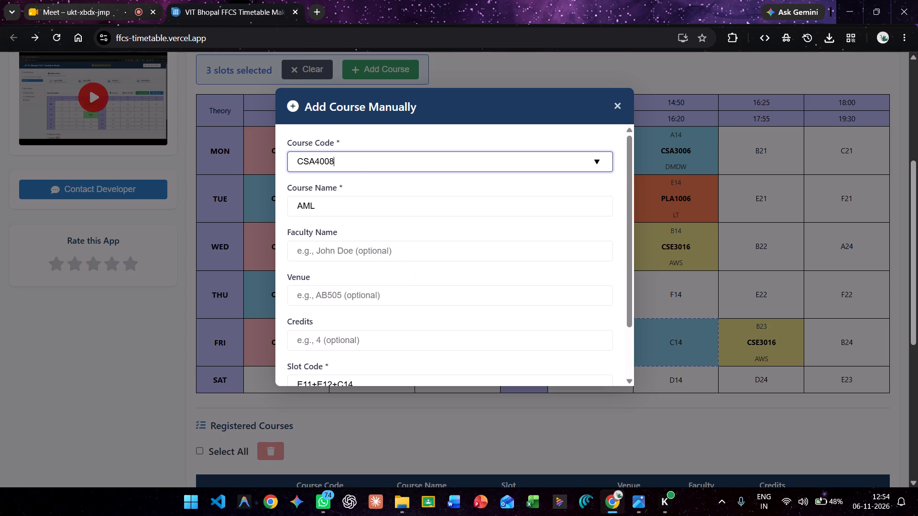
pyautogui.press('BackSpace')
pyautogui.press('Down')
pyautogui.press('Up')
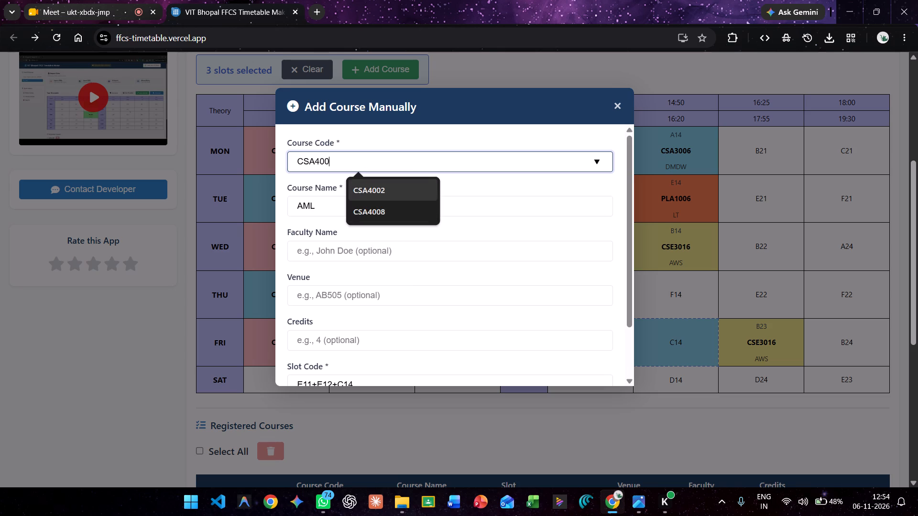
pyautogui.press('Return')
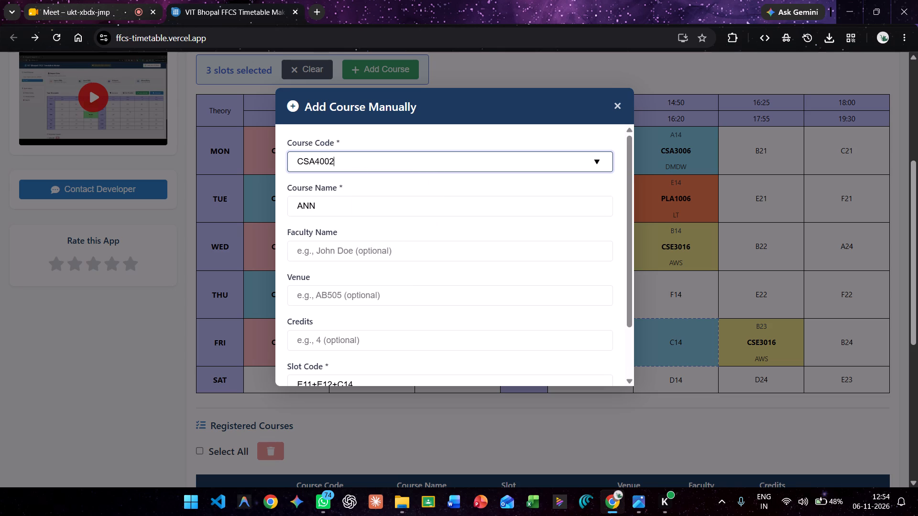
# Enter the faculty member's name, set the venue to ANN, and add course CSA4002 in slots E11+E12+C14.
pyautogui.click(352, 247)
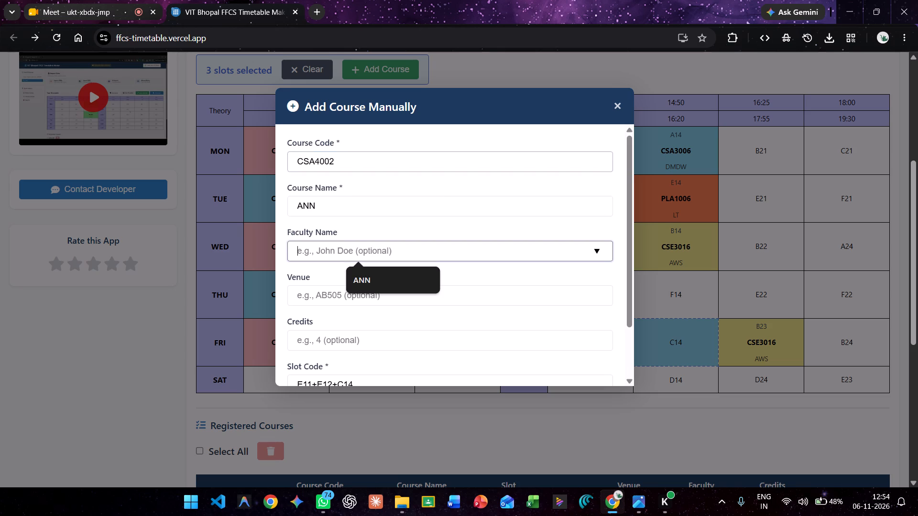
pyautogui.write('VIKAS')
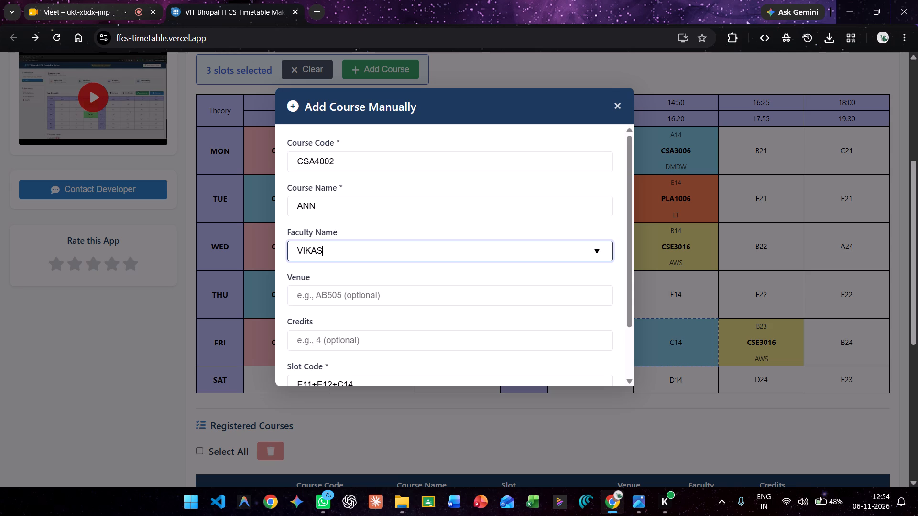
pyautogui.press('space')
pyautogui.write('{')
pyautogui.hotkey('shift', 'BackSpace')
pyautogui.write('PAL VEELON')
pyautogui.click(323, 303)
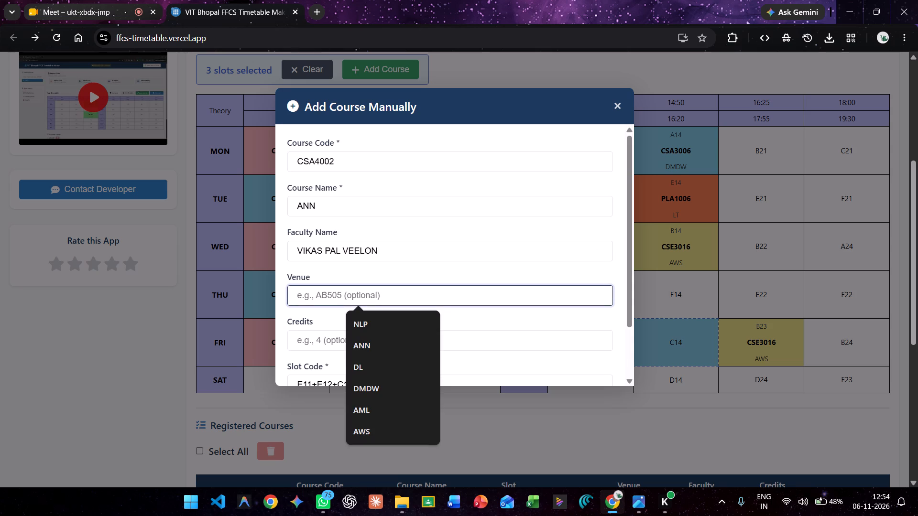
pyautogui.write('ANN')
pyautogui.scroll(-1, 398, 297)
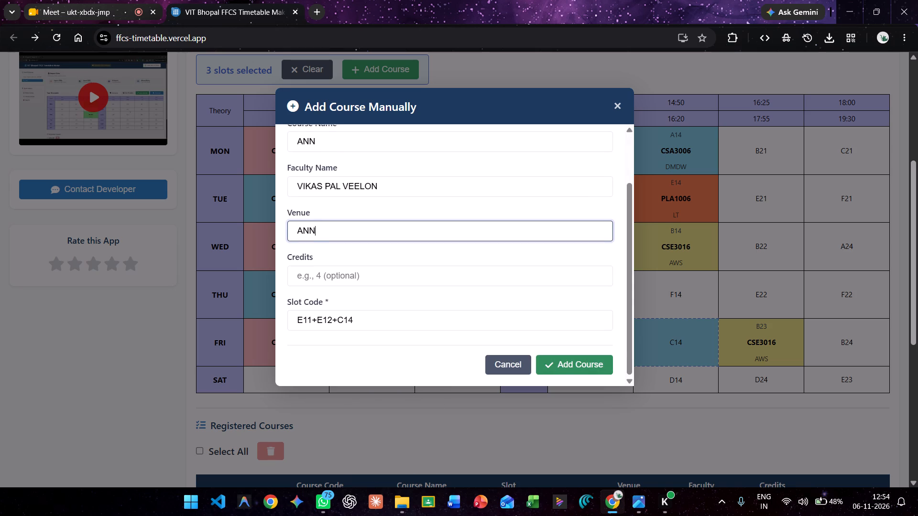
pyautogui.click(561, 356)
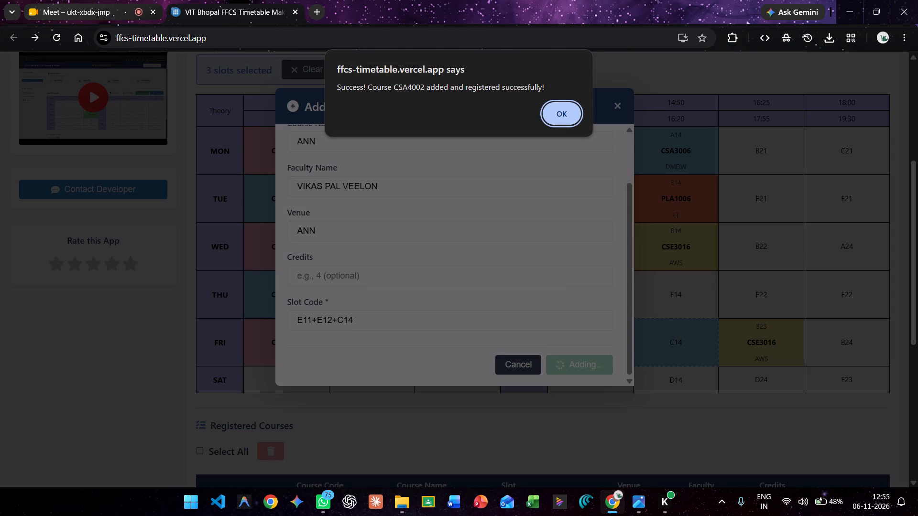
pyautogui.click(569, 115)
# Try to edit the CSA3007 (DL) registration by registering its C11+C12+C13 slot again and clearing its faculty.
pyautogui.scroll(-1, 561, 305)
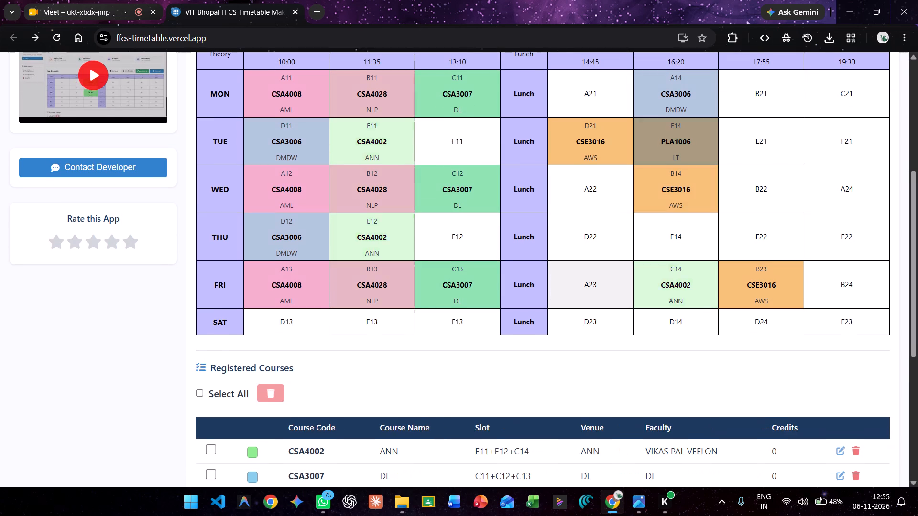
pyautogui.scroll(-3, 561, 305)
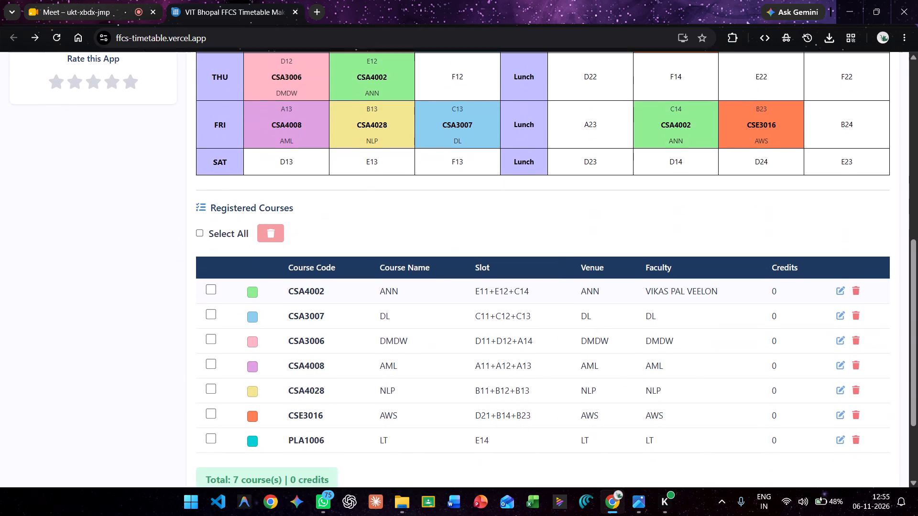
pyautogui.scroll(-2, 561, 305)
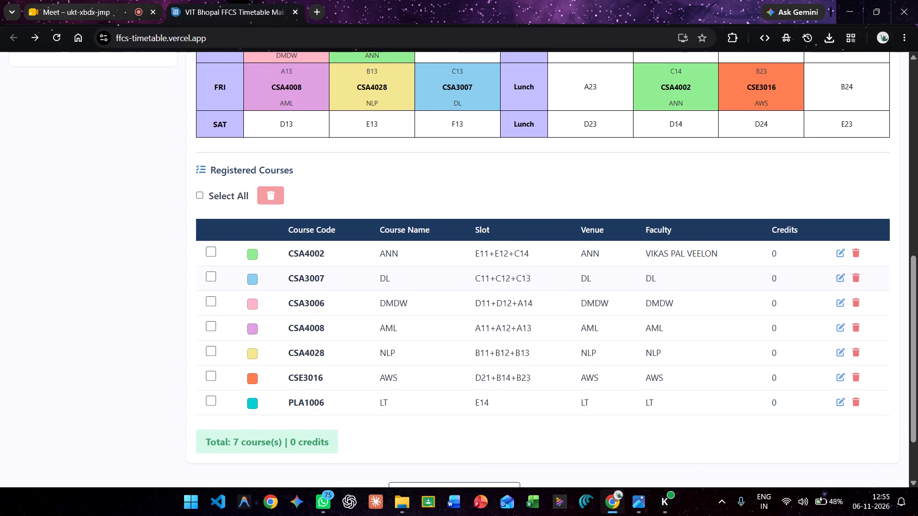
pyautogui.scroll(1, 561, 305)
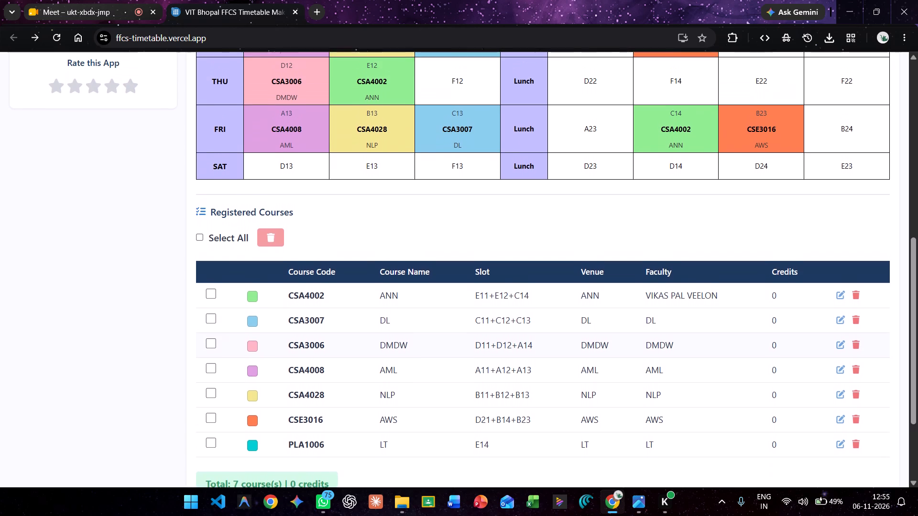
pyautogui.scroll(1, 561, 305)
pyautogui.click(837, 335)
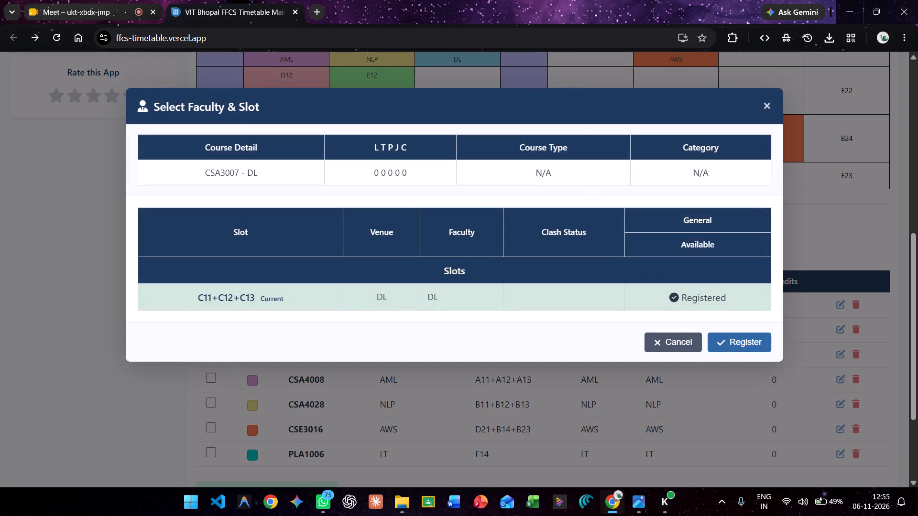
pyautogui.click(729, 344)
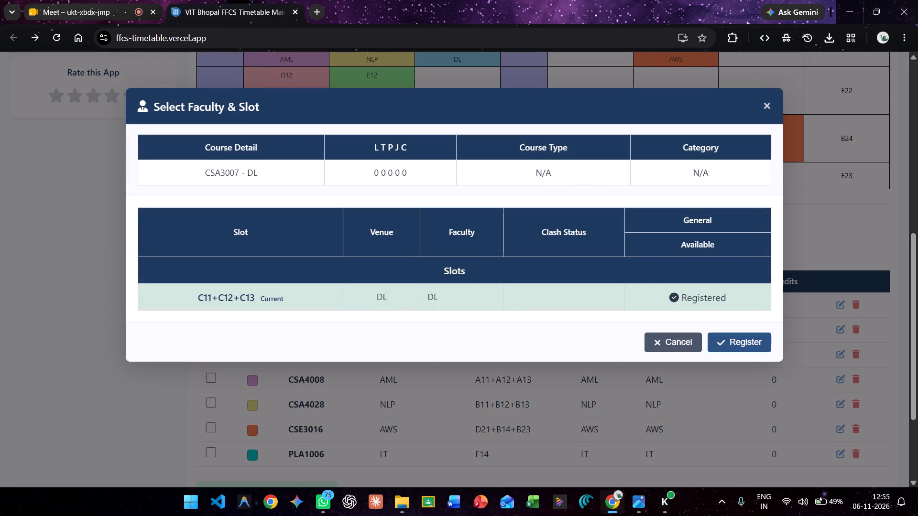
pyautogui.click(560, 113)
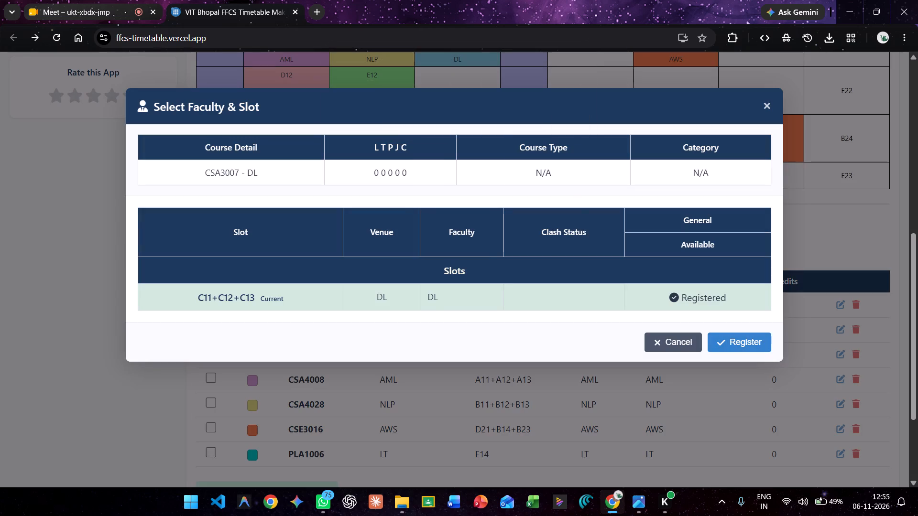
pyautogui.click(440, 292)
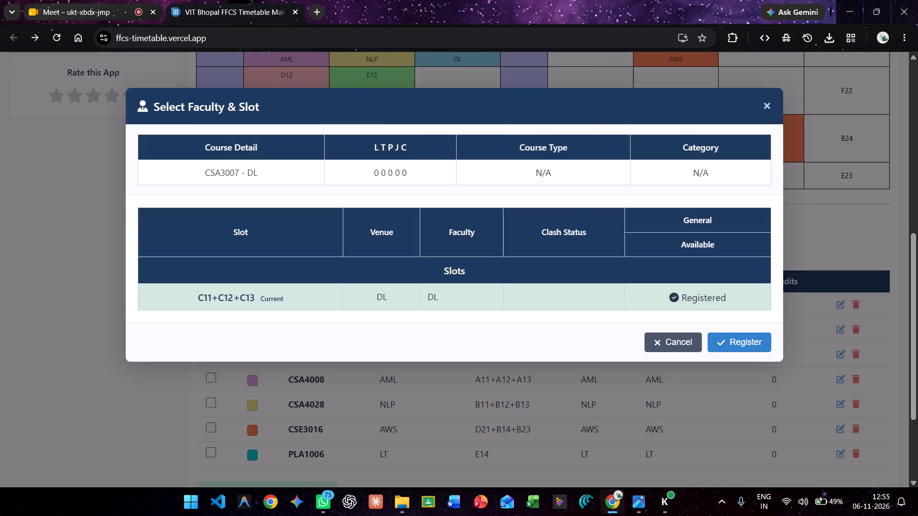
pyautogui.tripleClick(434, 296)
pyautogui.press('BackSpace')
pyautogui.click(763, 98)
# Review the weekly timetable and registered course list, and look at the About this tool & FAQ section before collapsing it.
pyautogui.scroll(5, 660, 230)
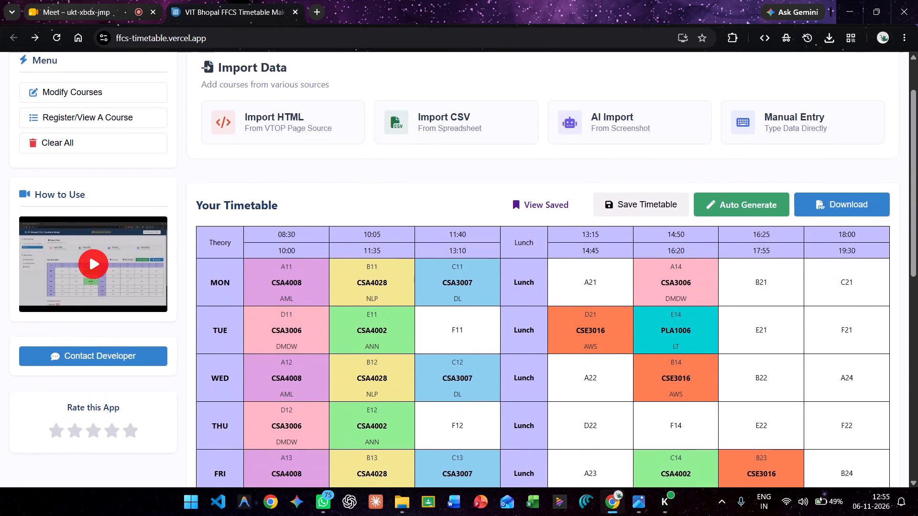
pyautogui.scroll(1, 660, 230)
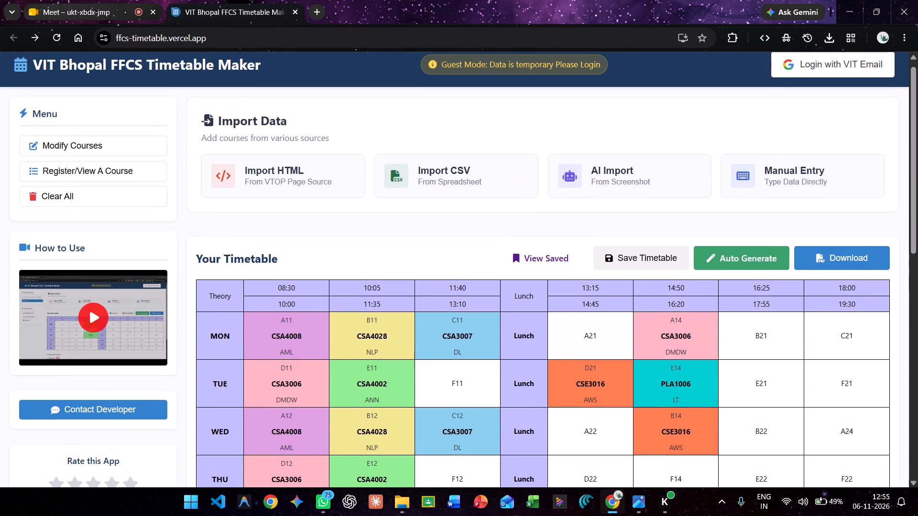
pyautogui.scroll(1, 660, 230)
pyautogui.scroll(-2, 660, 230)
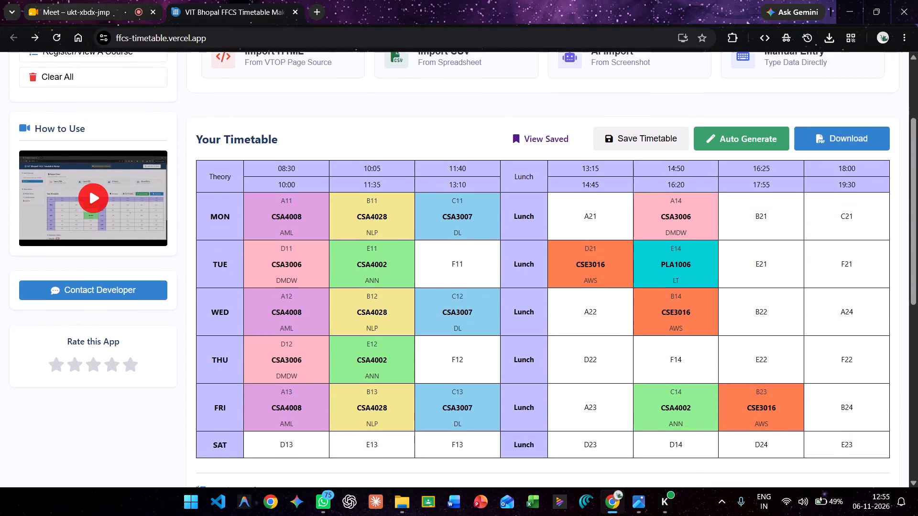
pyautogui.scroll(-4, 660, 230)
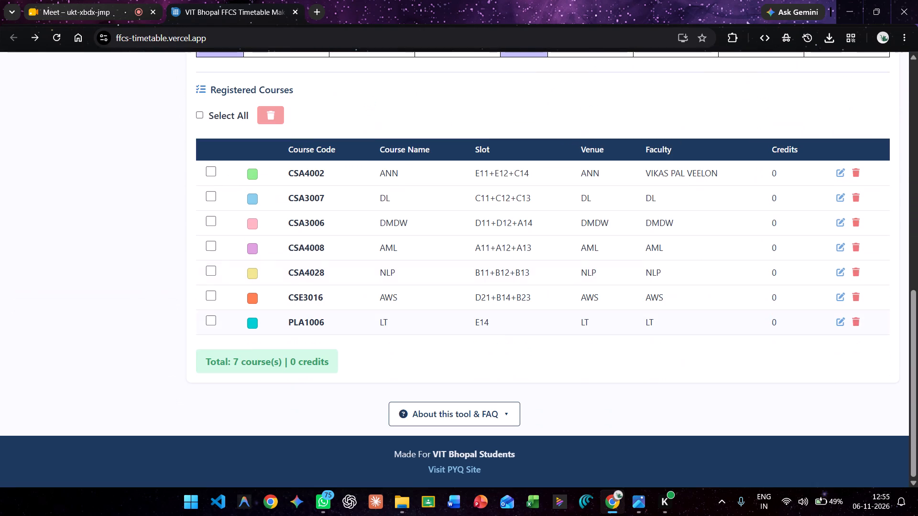
pyautogui.click(509, 410)
pyautogui.scroll(-1, 509, 410)
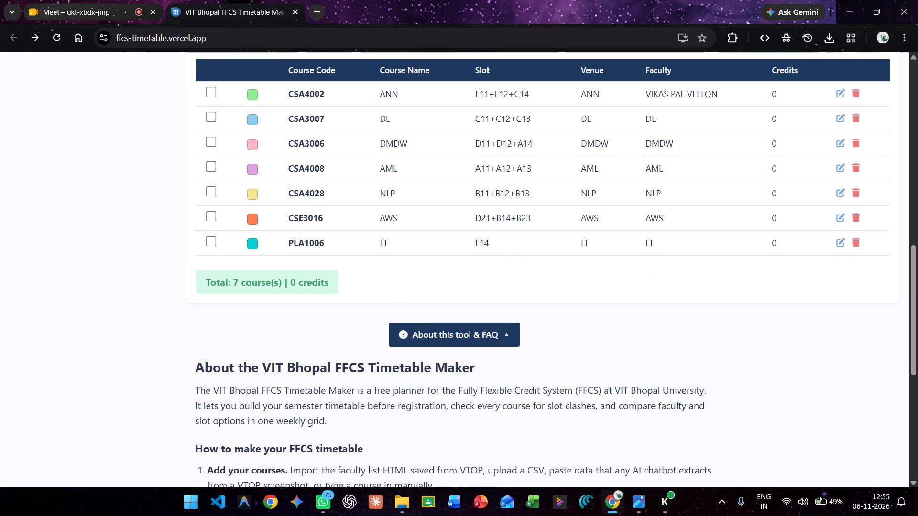
pyautogui.click(508, 344)
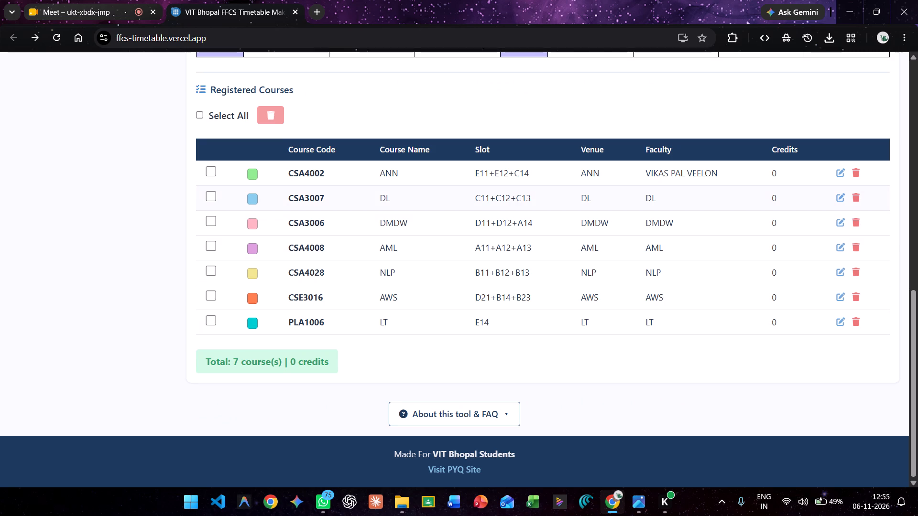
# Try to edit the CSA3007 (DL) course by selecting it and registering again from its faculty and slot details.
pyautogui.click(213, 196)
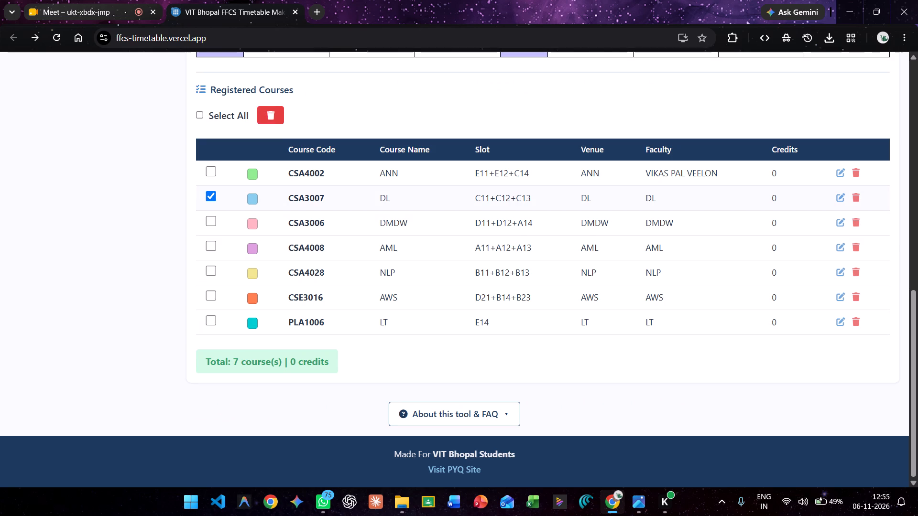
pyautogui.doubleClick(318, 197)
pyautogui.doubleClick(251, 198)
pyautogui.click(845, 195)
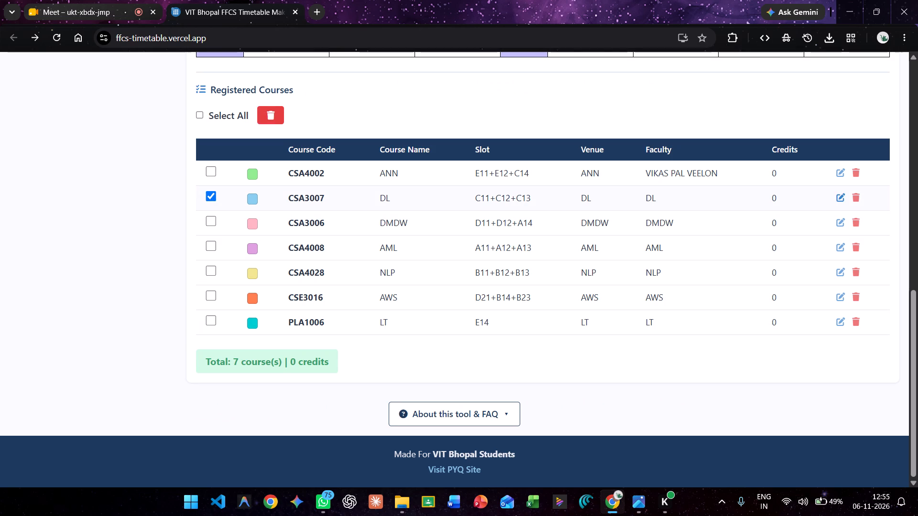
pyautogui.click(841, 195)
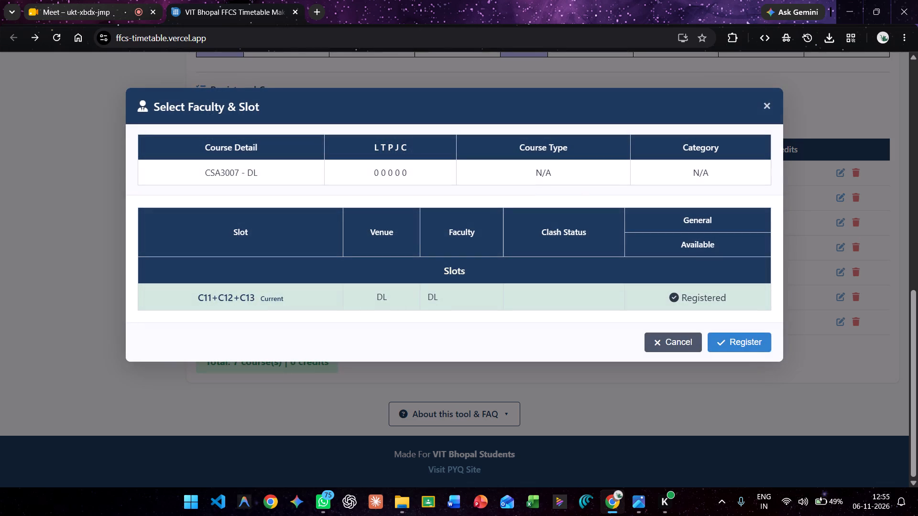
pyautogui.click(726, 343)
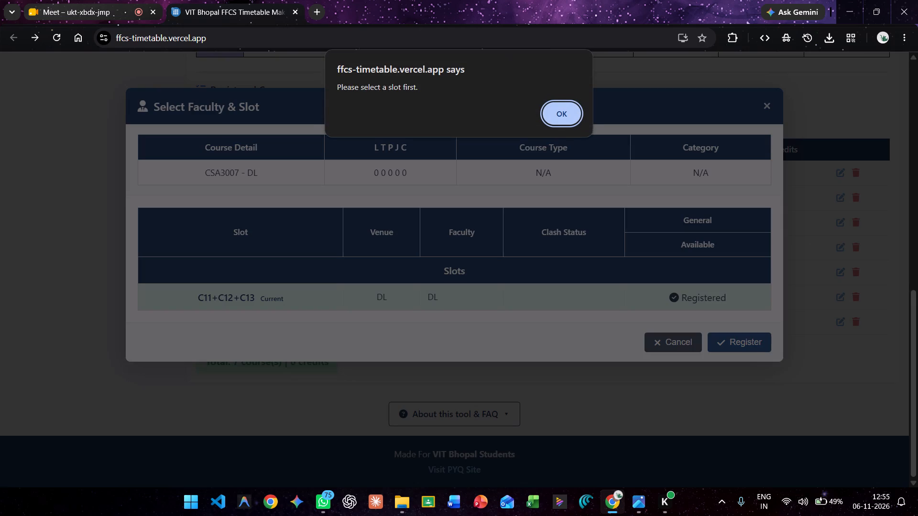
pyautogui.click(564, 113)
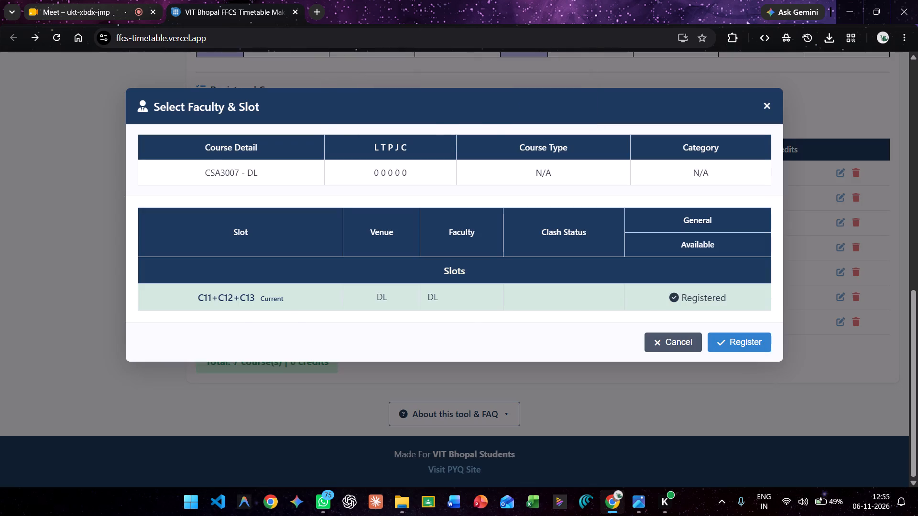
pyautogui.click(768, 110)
# Delete the CSA3007 (DL) course from the registered courses.
pyautogui.scroll(1, 723, 226)
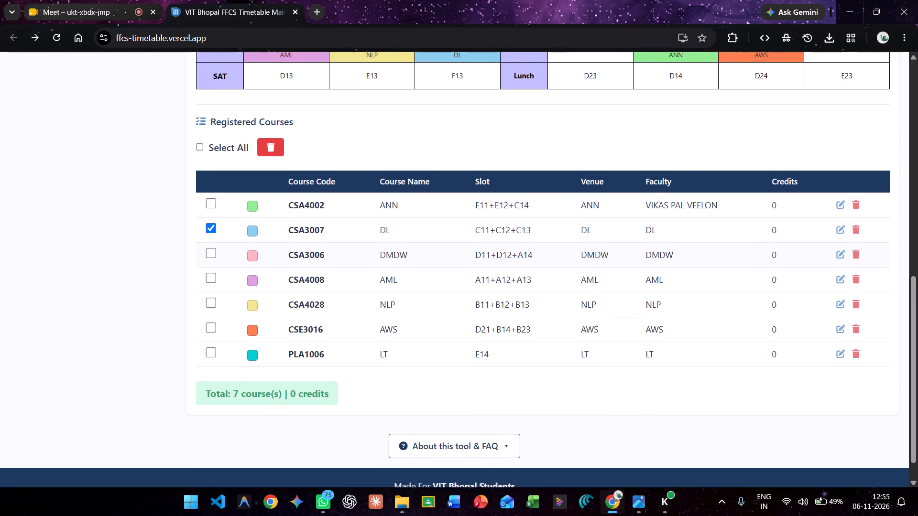
pyautogui.scroll(1, 723, 226)
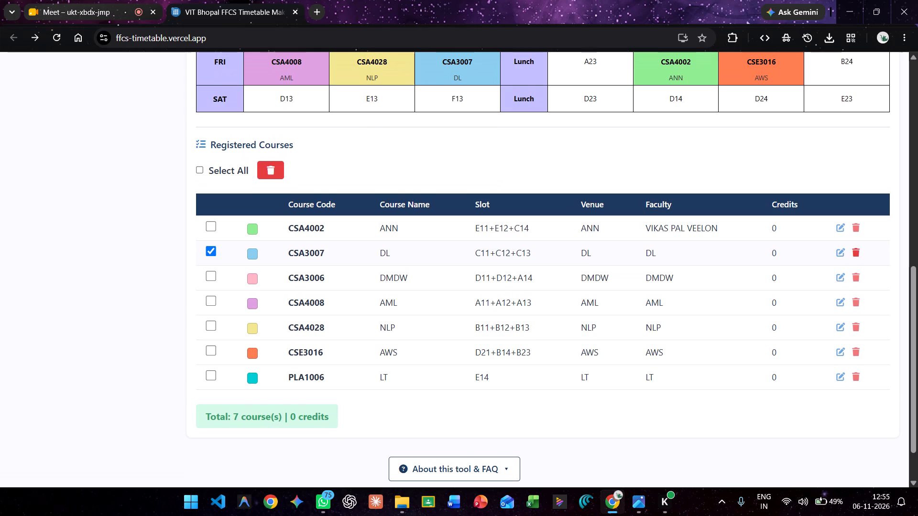
pyautogui.click(856, 258)
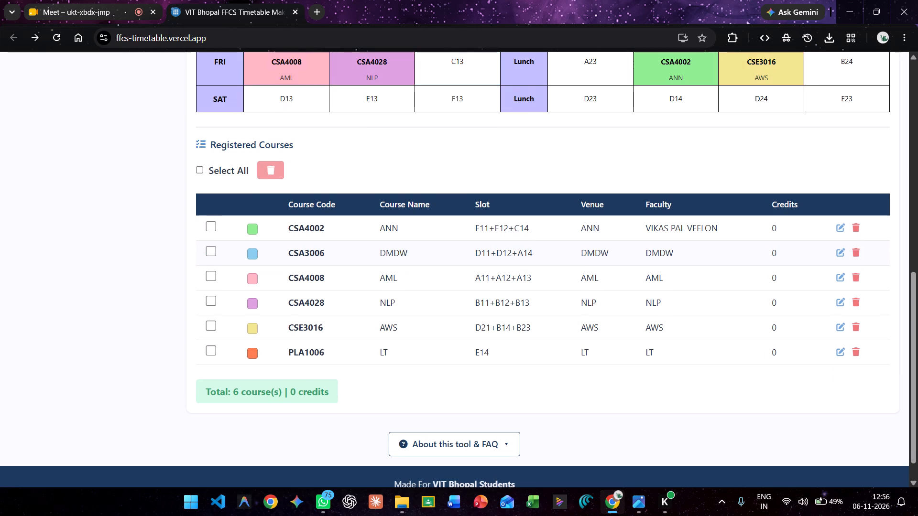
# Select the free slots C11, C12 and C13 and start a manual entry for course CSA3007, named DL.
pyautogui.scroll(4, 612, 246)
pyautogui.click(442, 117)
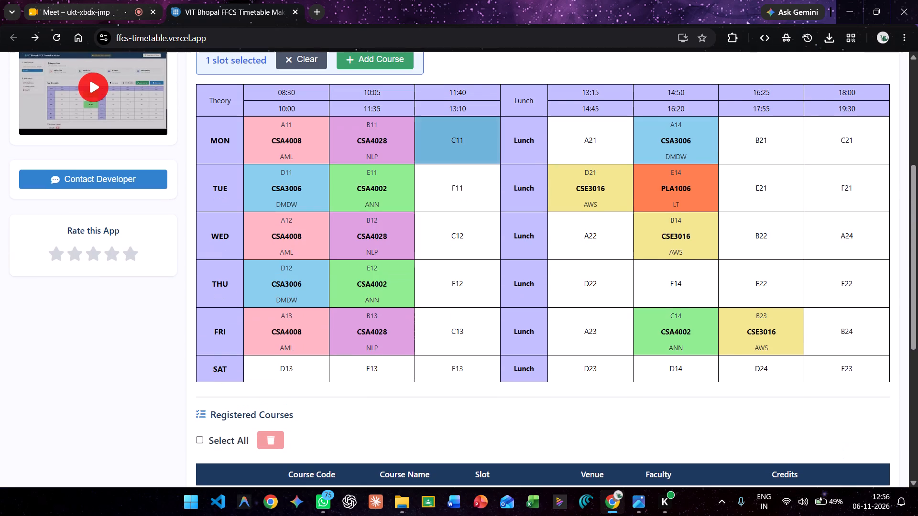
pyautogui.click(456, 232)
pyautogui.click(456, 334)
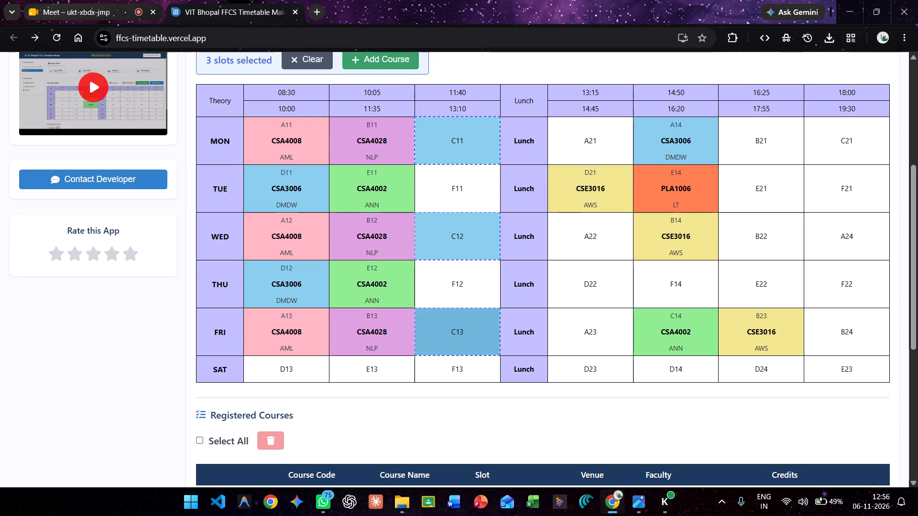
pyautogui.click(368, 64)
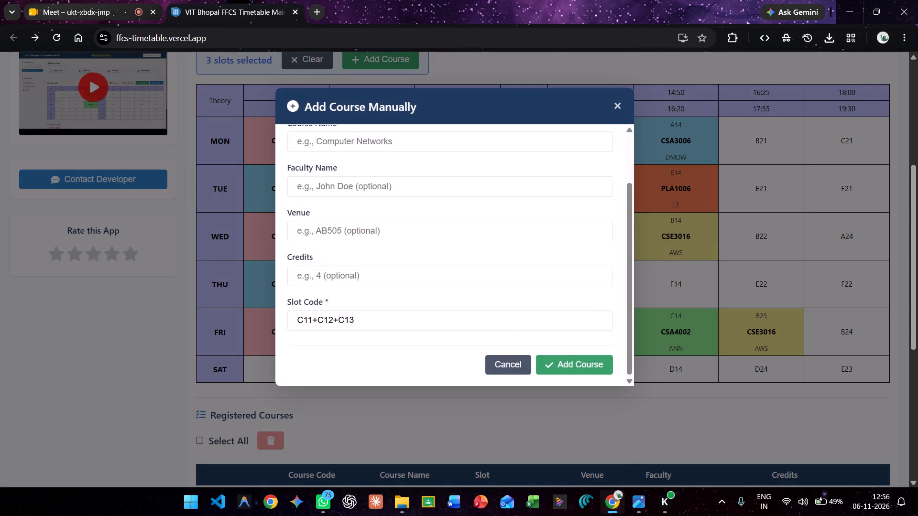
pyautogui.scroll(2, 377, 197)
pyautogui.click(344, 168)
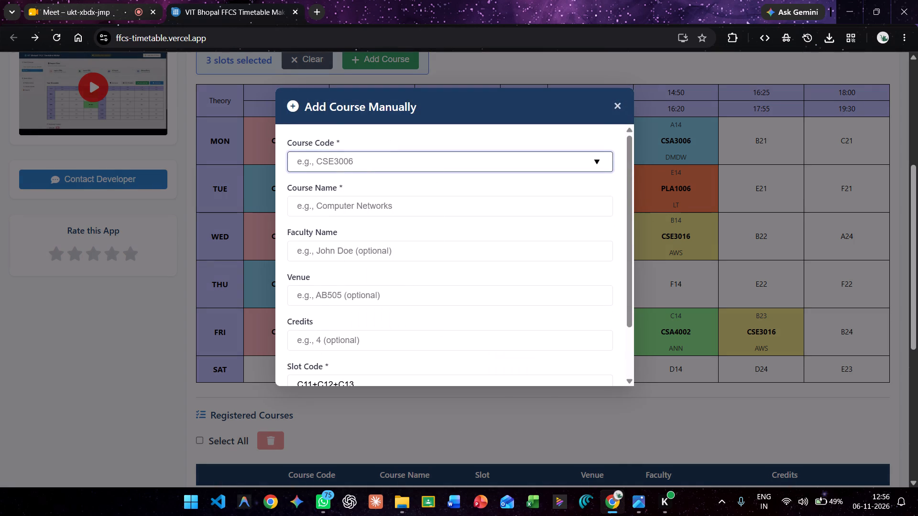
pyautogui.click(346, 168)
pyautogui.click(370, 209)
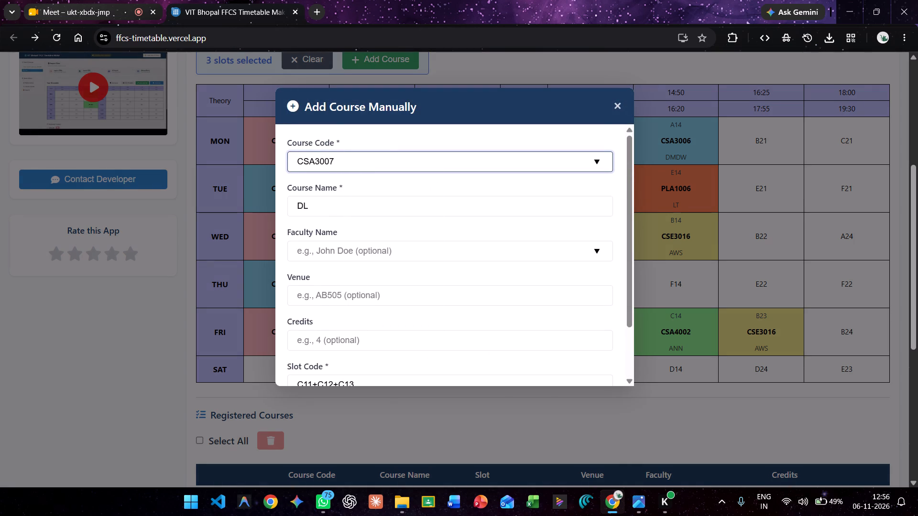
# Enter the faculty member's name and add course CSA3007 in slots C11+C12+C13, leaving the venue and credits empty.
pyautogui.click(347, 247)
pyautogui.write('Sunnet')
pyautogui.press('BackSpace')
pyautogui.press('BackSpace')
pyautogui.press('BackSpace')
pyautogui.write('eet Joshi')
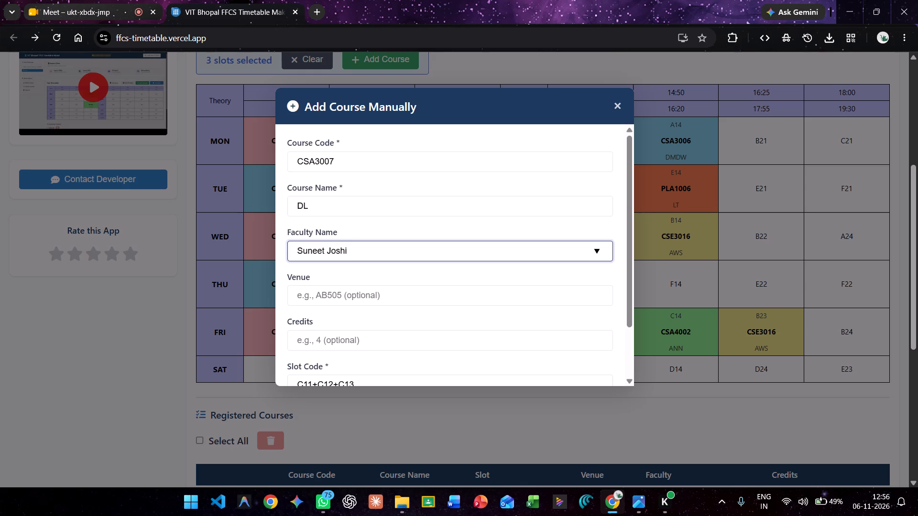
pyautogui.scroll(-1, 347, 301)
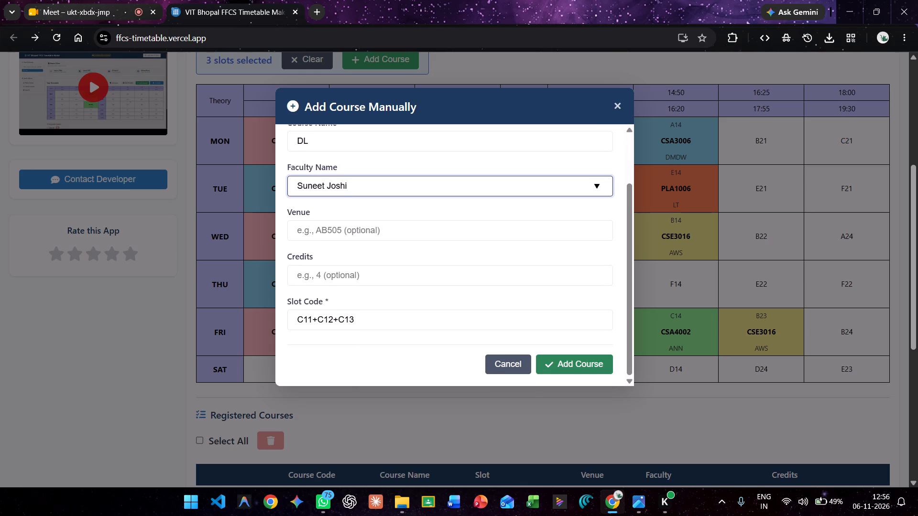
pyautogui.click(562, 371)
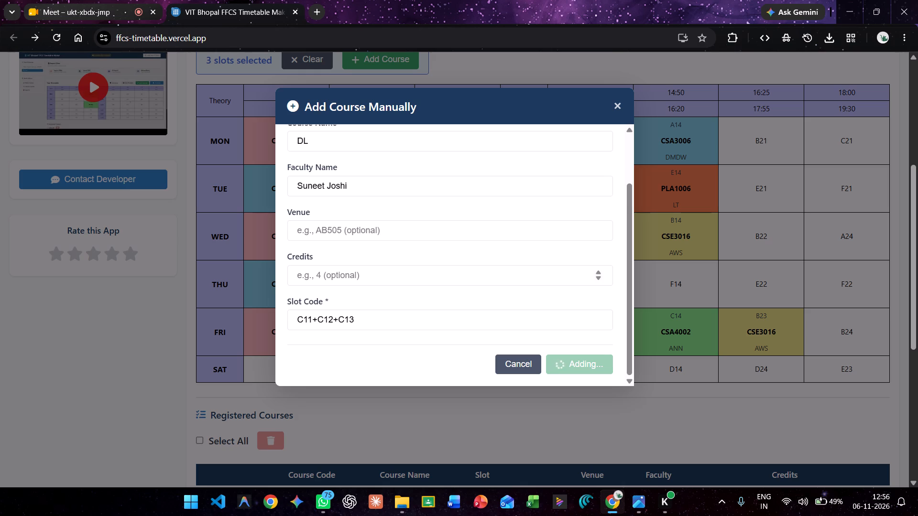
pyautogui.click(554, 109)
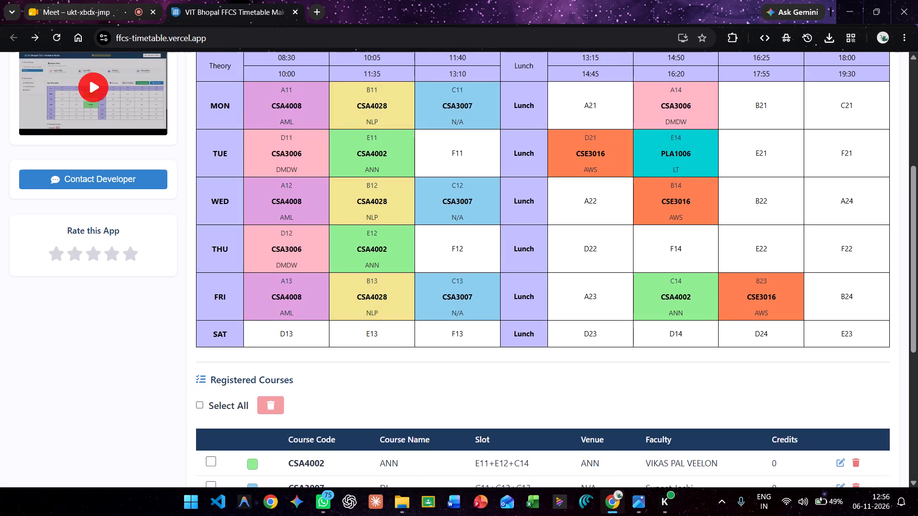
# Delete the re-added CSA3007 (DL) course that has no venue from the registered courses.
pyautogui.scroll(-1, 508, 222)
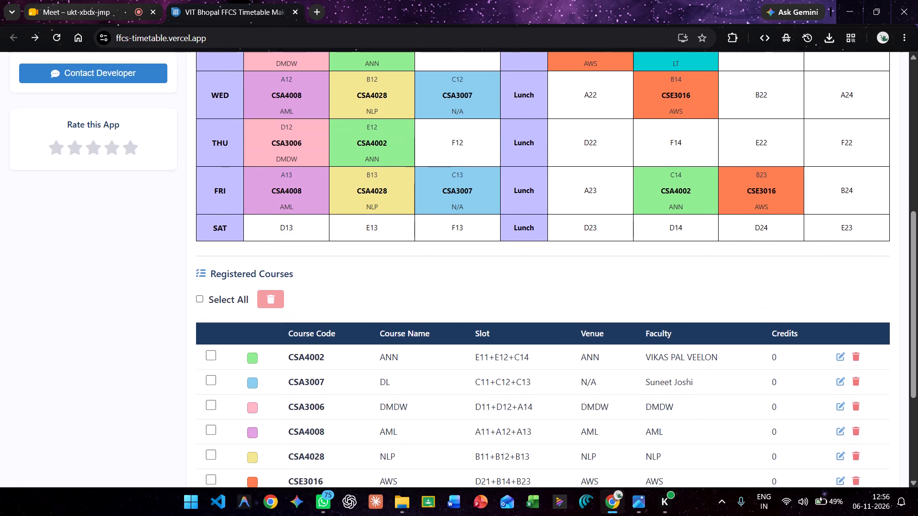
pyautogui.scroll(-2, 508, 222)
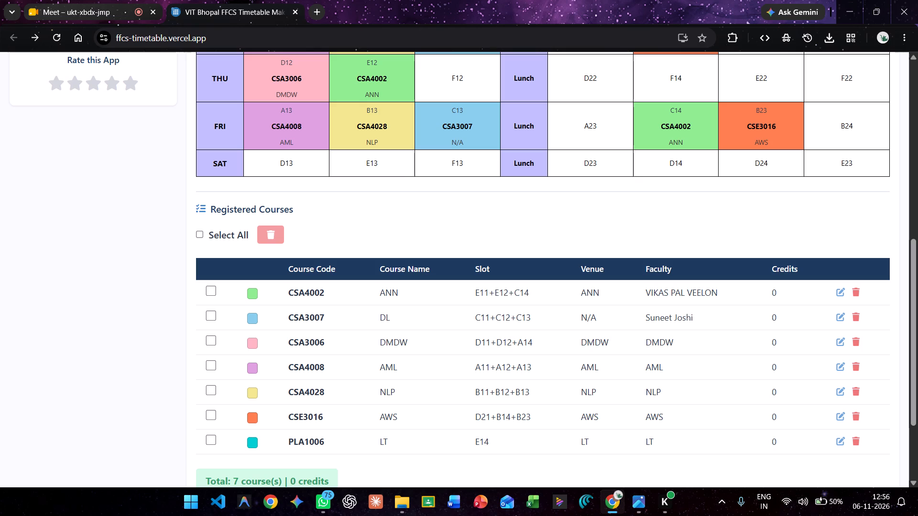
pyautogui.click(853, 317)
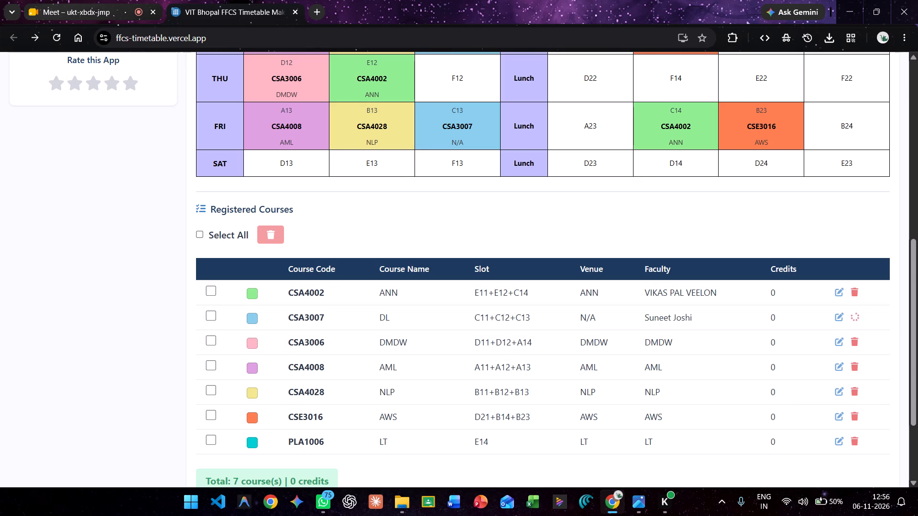
# Select the free slots C11, C12 and C13 and start a manual entry for course CSA3007, named DL.
pyautogui.scroll(3, 477, 234)
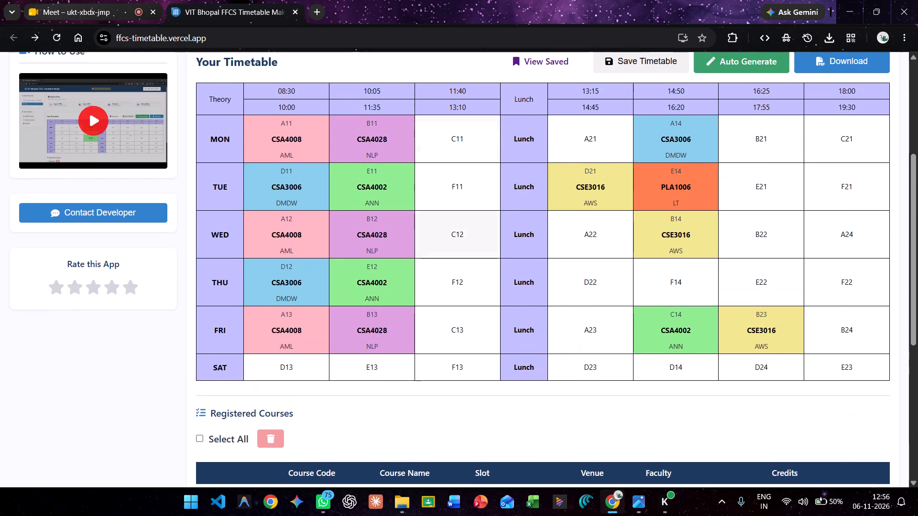
pyautogui.click(454, 146)
pyautogui.click(455, 261)
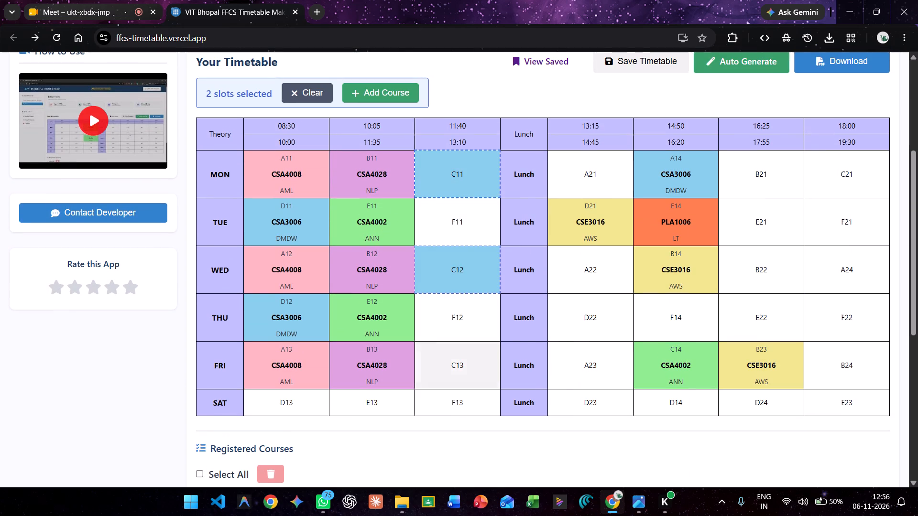
pyautogui.click(460, 352)
pyautogui.click(370, 97)
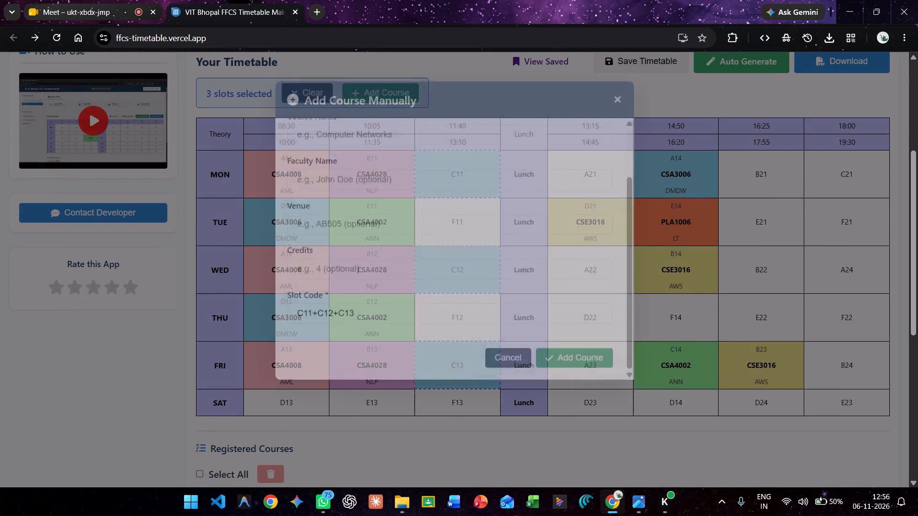
pyautogui.scroll(2, 416, 213)
pyautogui.click(363, 166)
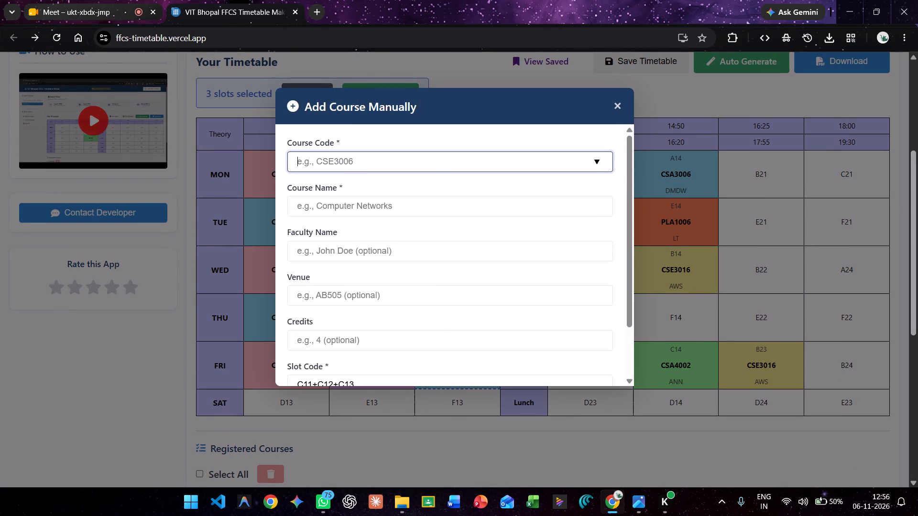
pyautogui.click(357, 166)
pyautogui.click(367, 206)
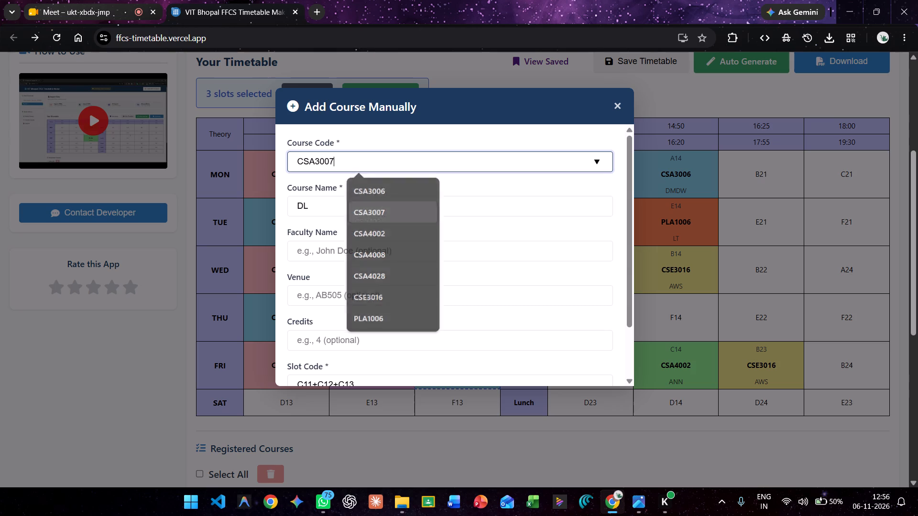
# Enter the faculty member's name and the venue DL, and add course CSA3007 in slots C11+C12+C13 without credits.
pyautogui.click(332, 255)
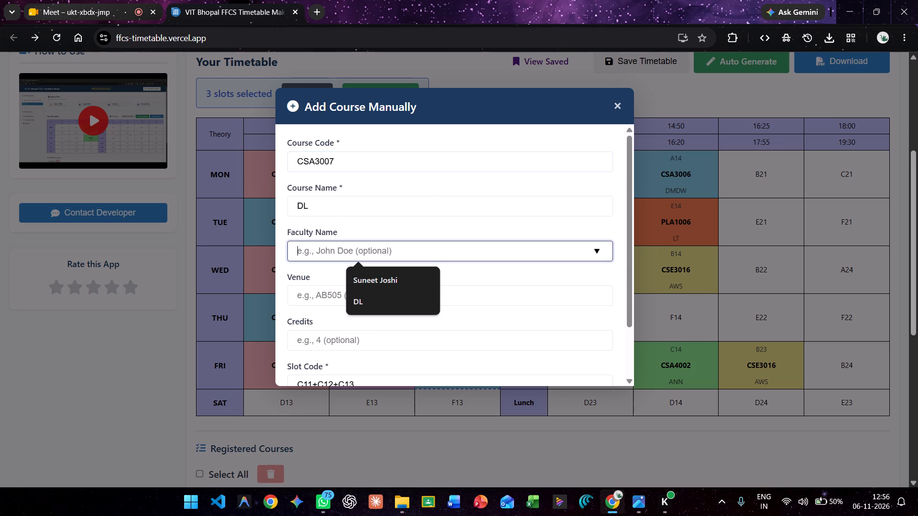
pyautogui.click(367, 281)
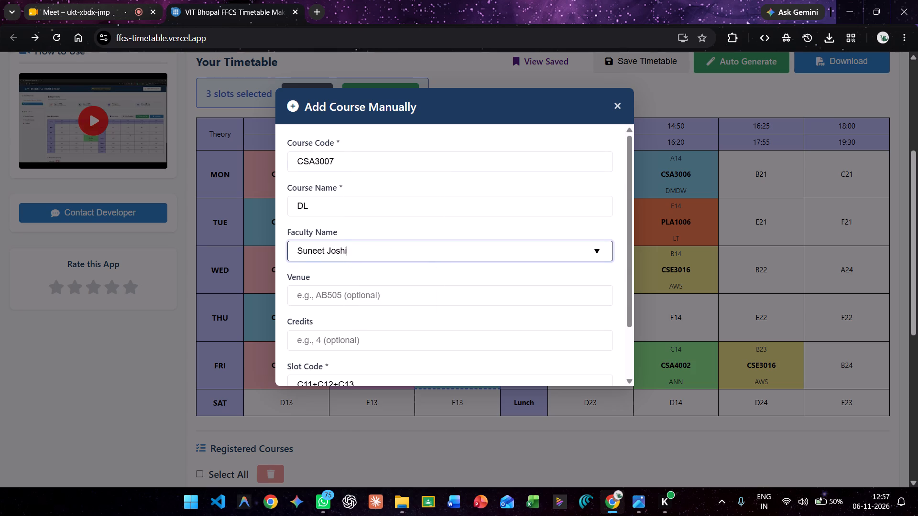
pyautogui.click(352, 290)
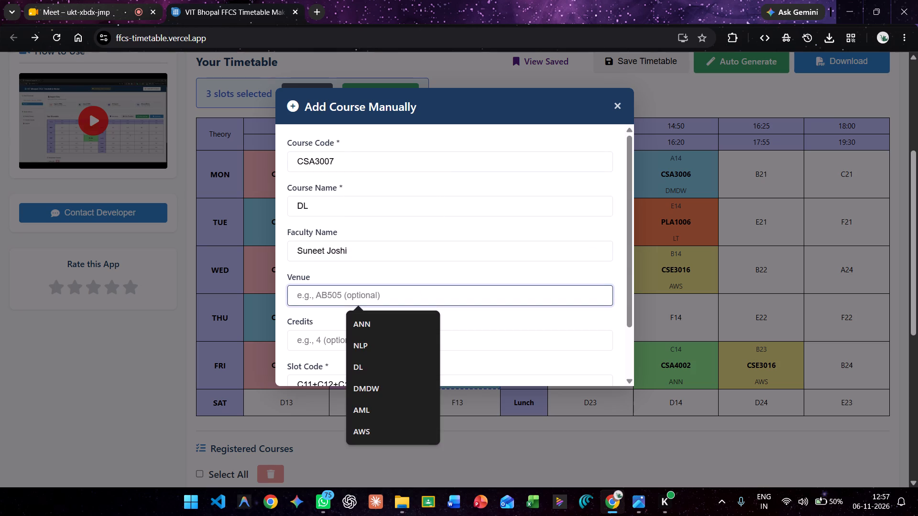
pyautogui.click(352, 368)
pyautogui.scroll(-1, 352, 368)
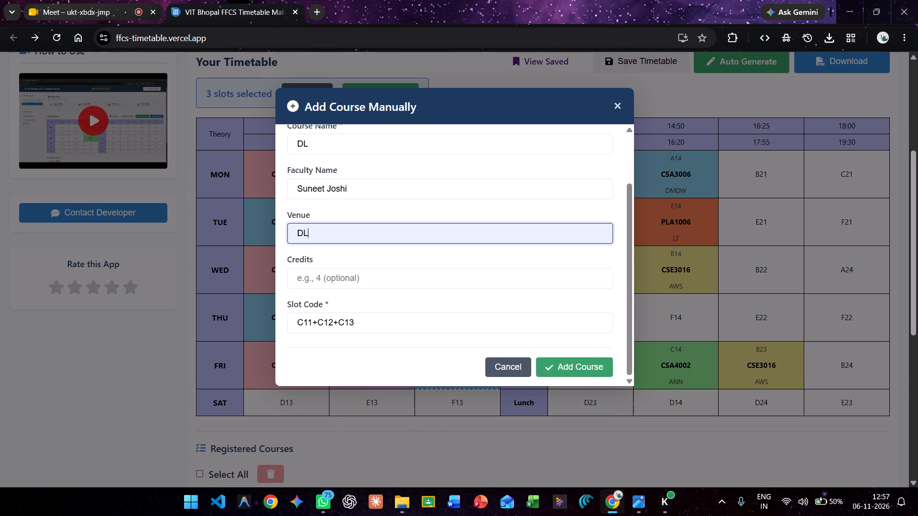
pyautogui.scroll(-1, 352, 368)
pyautogui.click(591, 367)
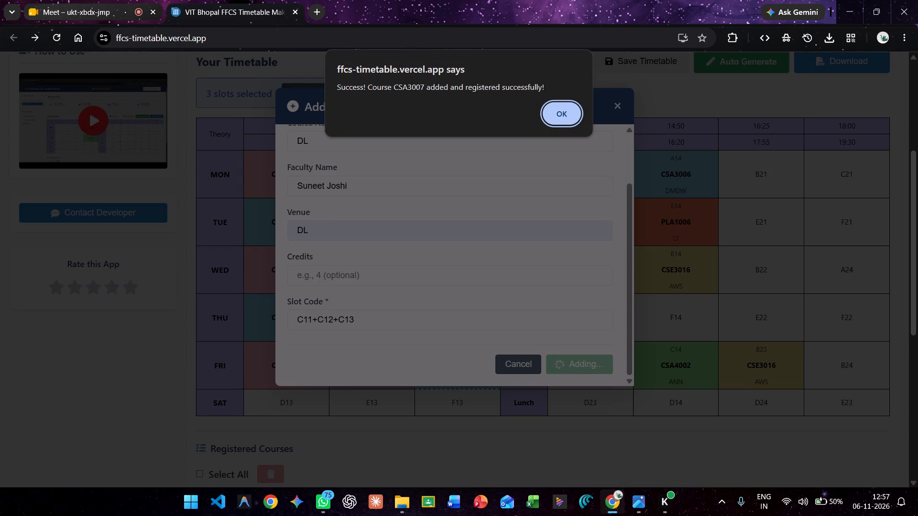
pyautogui.click(568, 118)
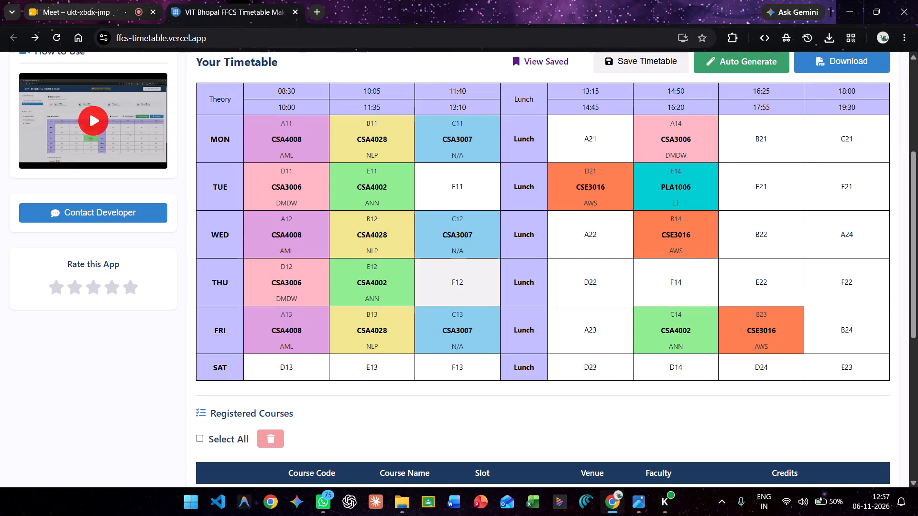
# Review the venue and faculty entries of all courses in the registered courses list and the timetable.
pyautogui.scroll(-2, 467, 312)
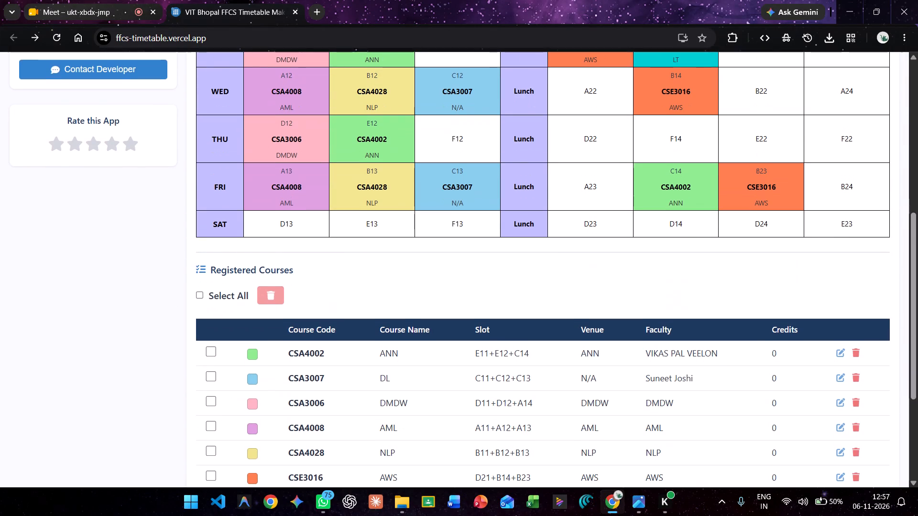
pyautogui.scroll(-3, 467, 312)
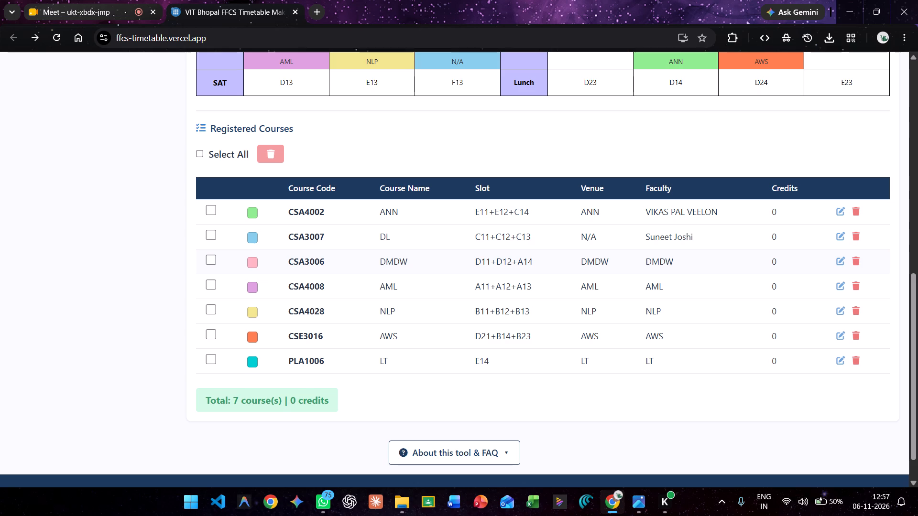
pyautogui.scroll(-1, 467, 312)
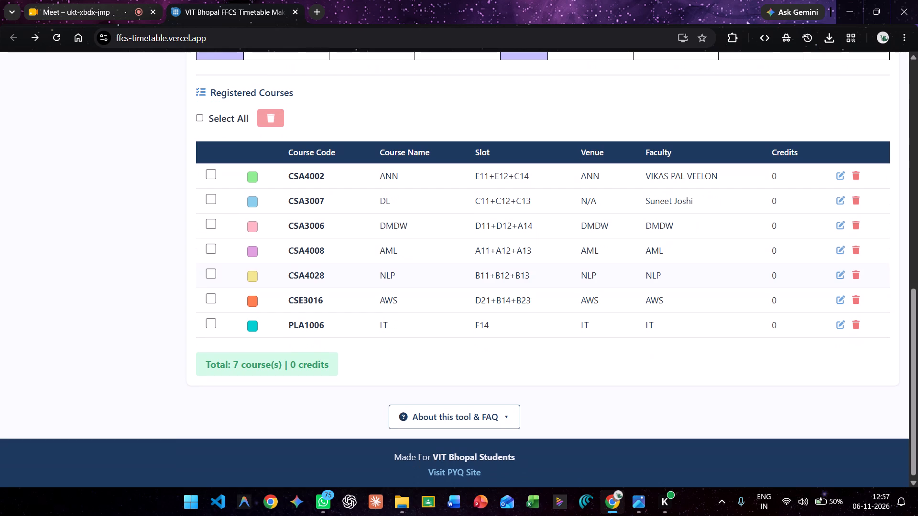
pyautogui.scroll(2, 368, 279)
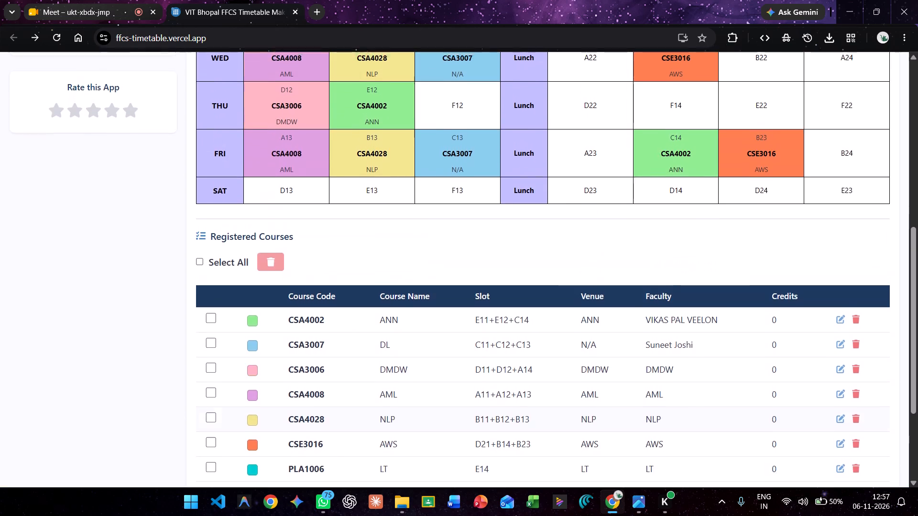
pyautogui.scroll(6, 368, 279)
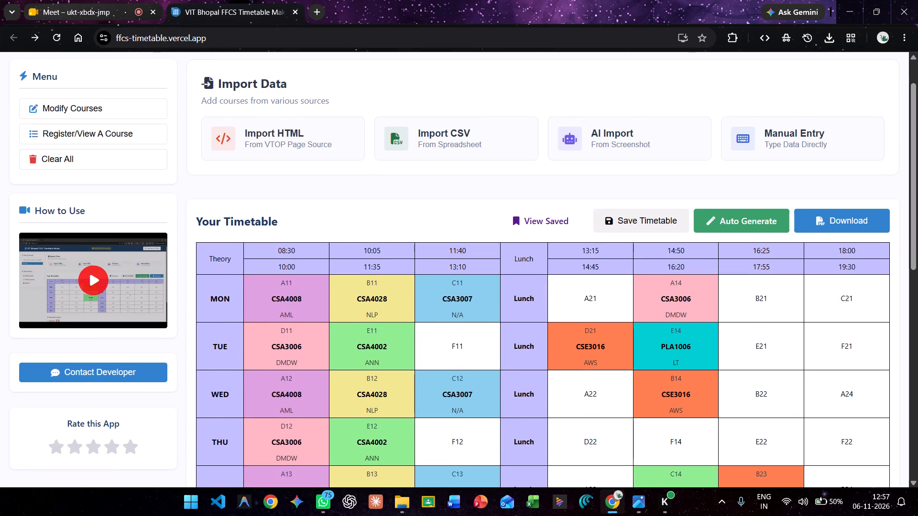
# Open course CSA3006 (DMDW) for modification from the list of all courses.
pyautogui.click(110, 113)
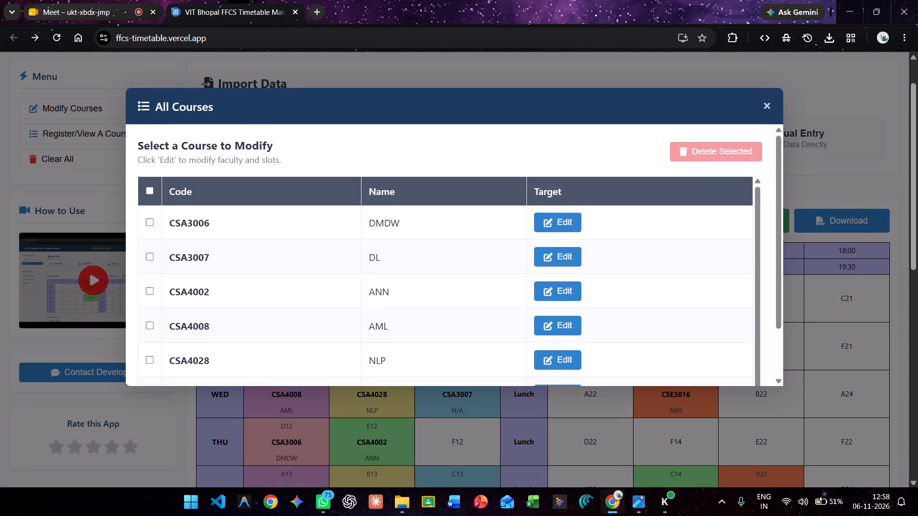
pyautogui.click(563, 227)
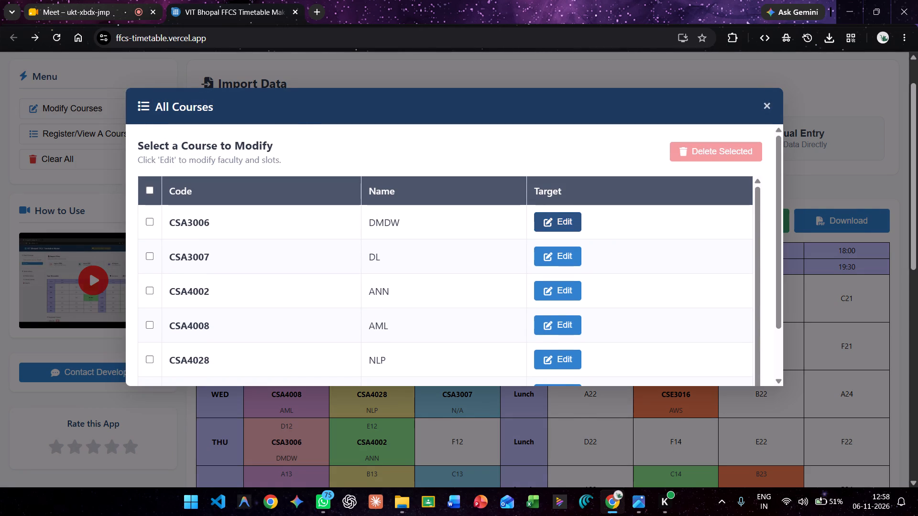
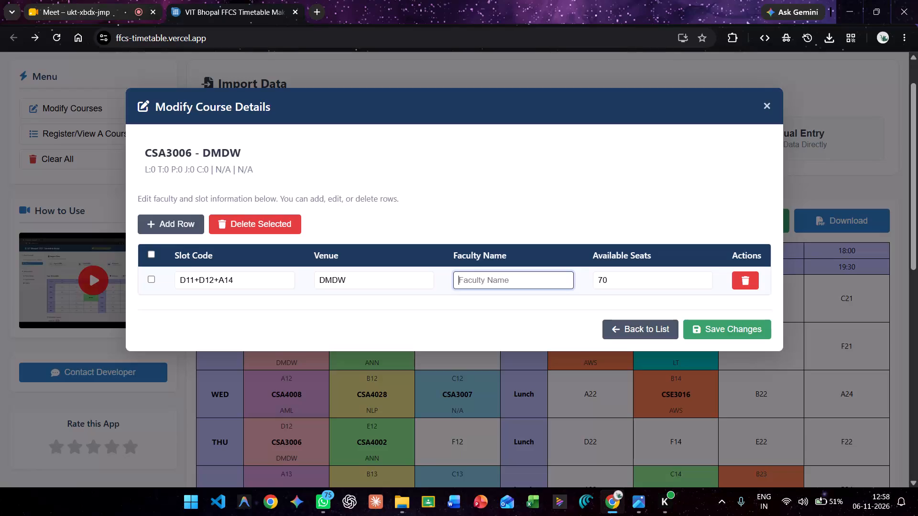
# Enter the faculty member's name for course CSA3006 (DMDW) and save the changes.
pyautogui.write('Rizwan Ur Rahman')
pyautogui.click(701, 325)
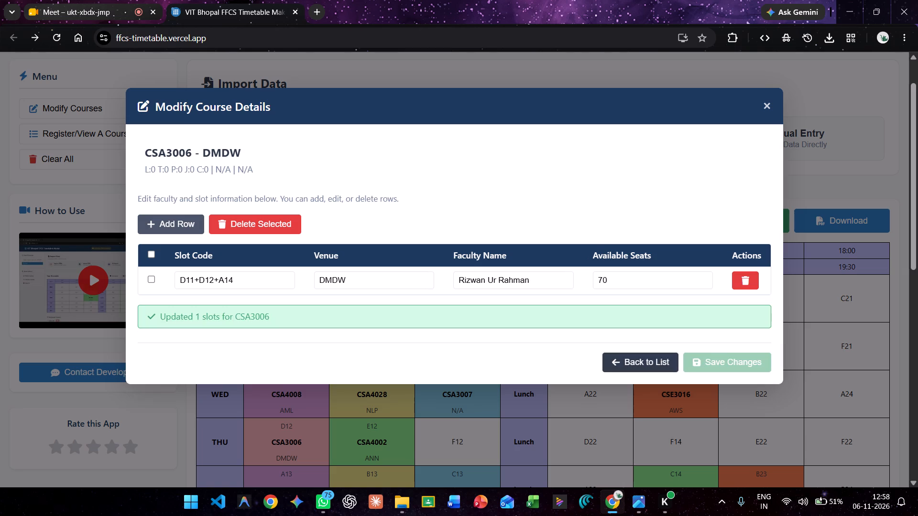
pyautogui.click(649, 359)
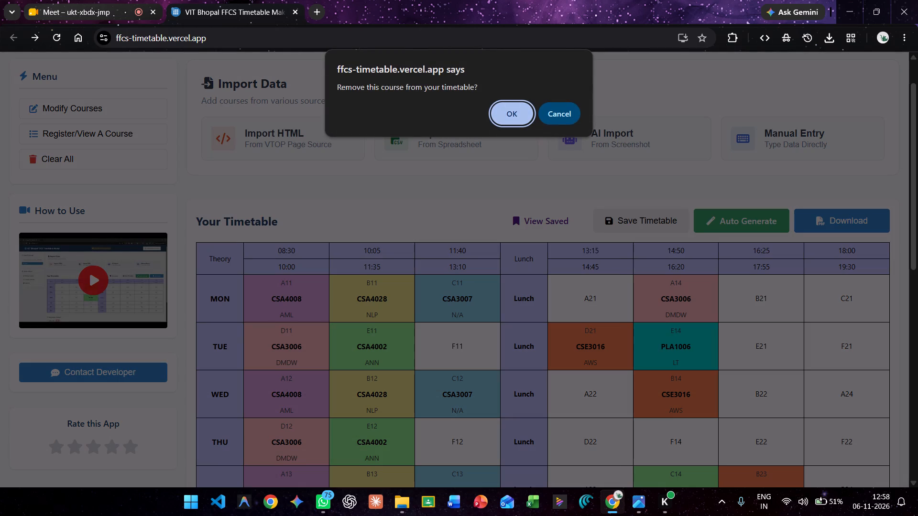
pyautogui.click(555, 115)
# Check the timetable and its registered courses list, and clear all registered courses from the timetable.
pyautogui.scroll(-1, 532, 317)
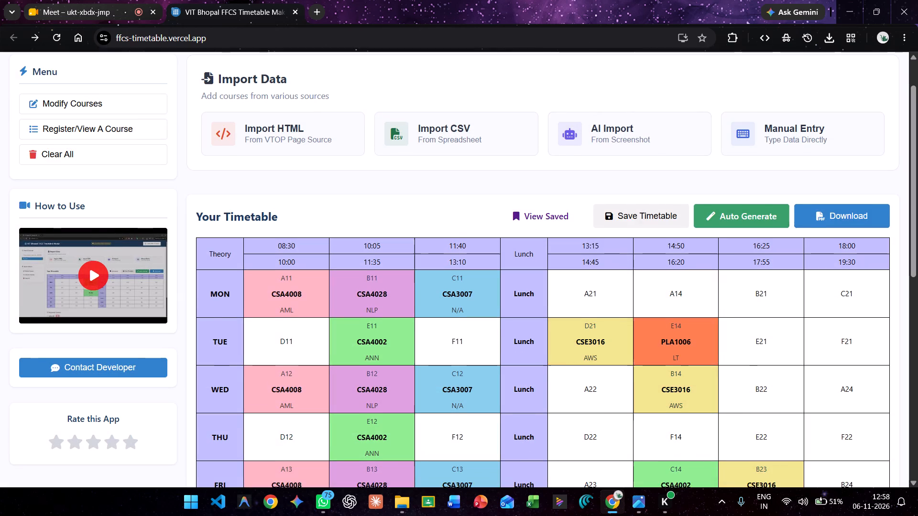
pyautogui.scroll(-2, 532, 317)
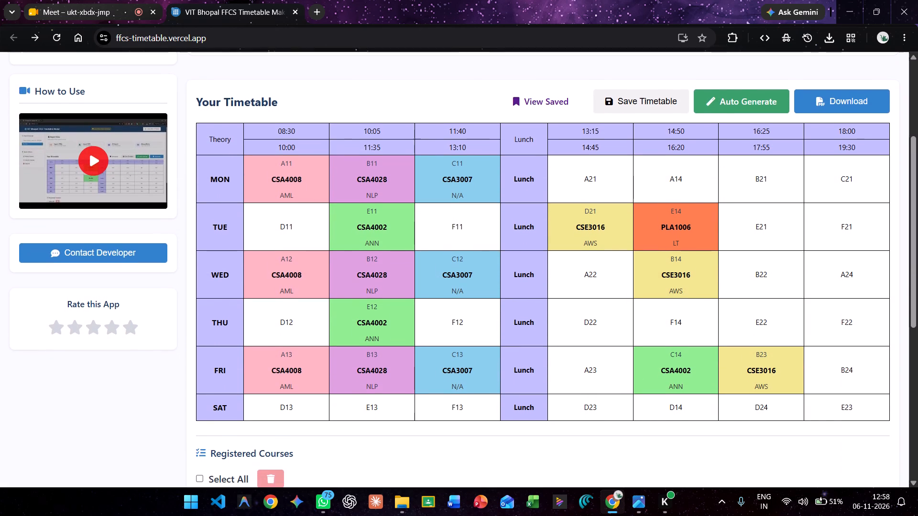
pyautogui.scroll(-4, 532, 317)
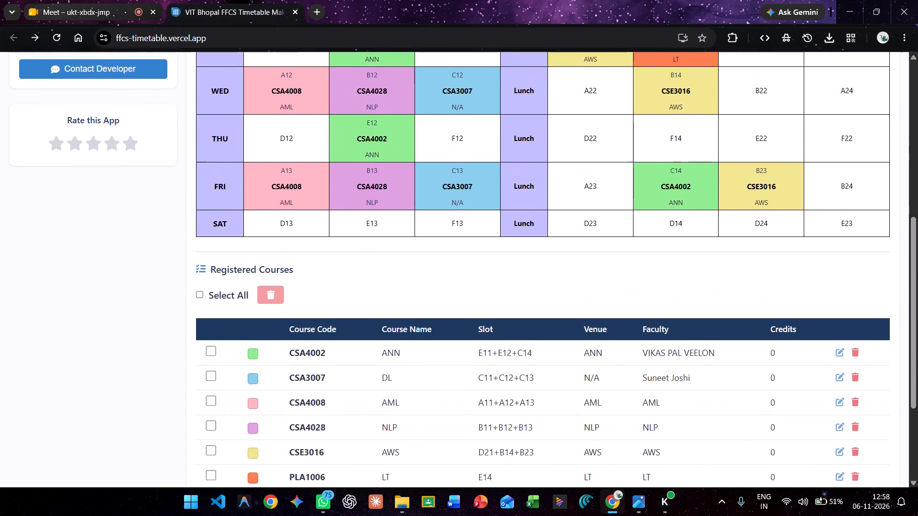
pyautogui.scroll(-1, 532, 317)
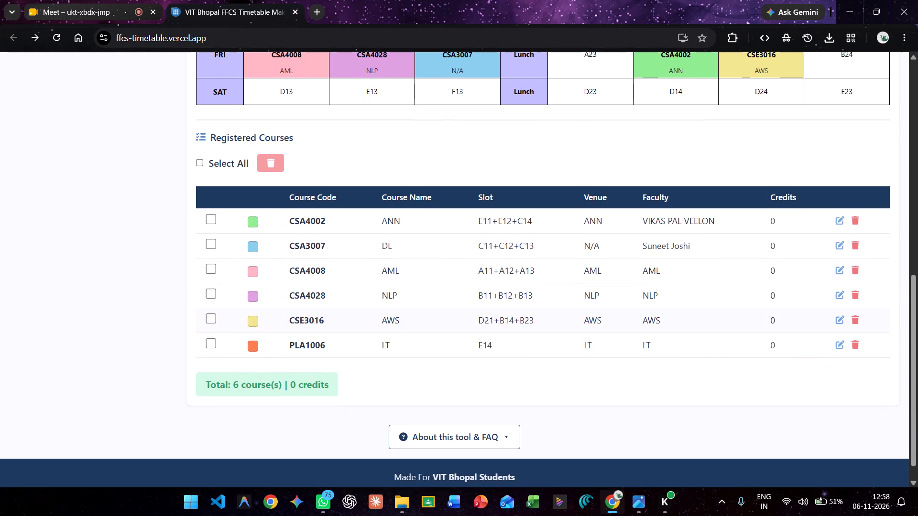
pyautogui.scroll(4, 532, 317)
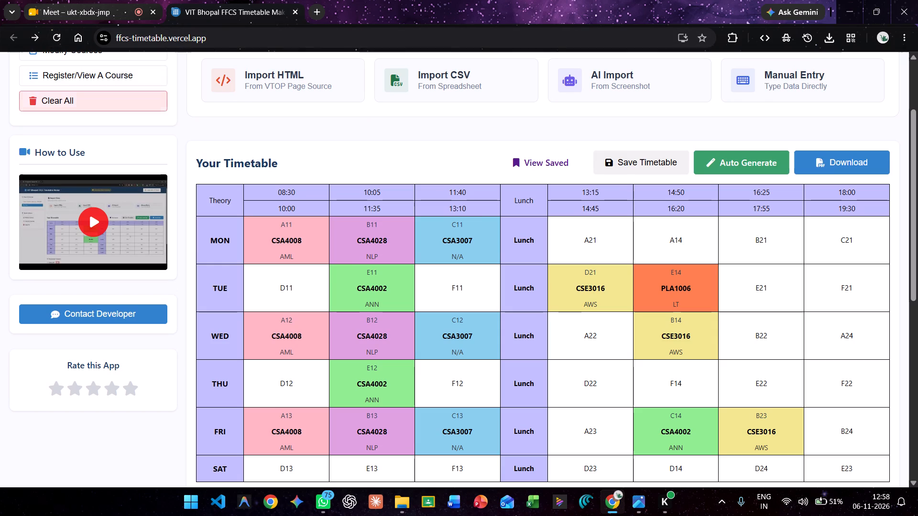
pyautogui.click(114, 98)
pyautogui.click(499, 115)
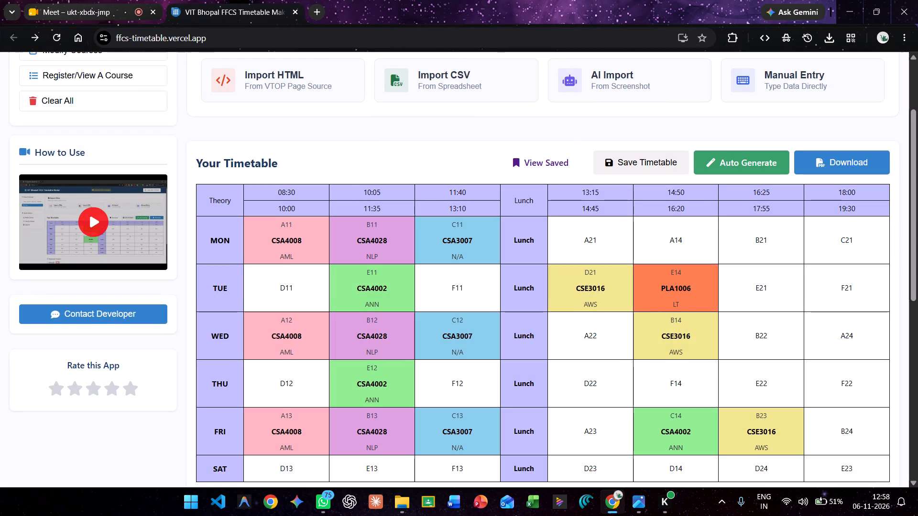
# Review the list of all courses available for registration, and close it without adding any course.
pyautogui.scroll(2, 300, 247)
pyautogui.click(124, 149)
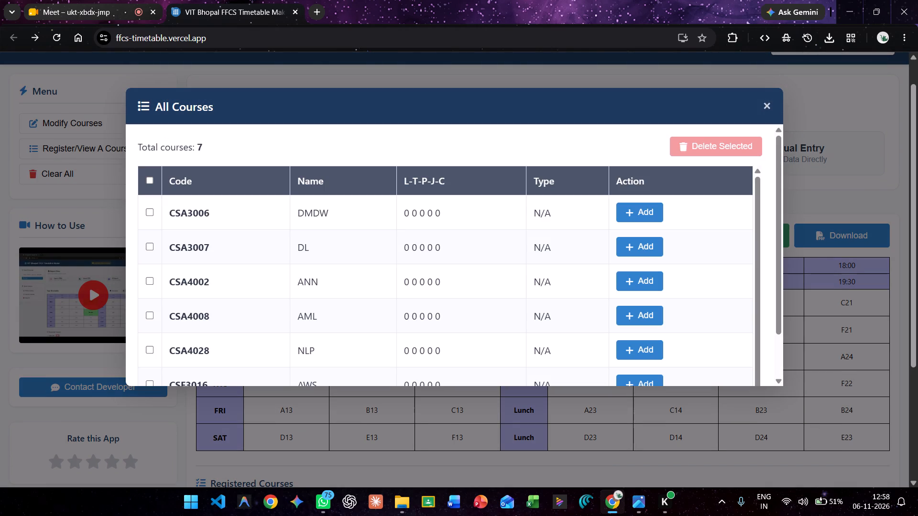
pyautogui.scroll(-1, 359, 275)
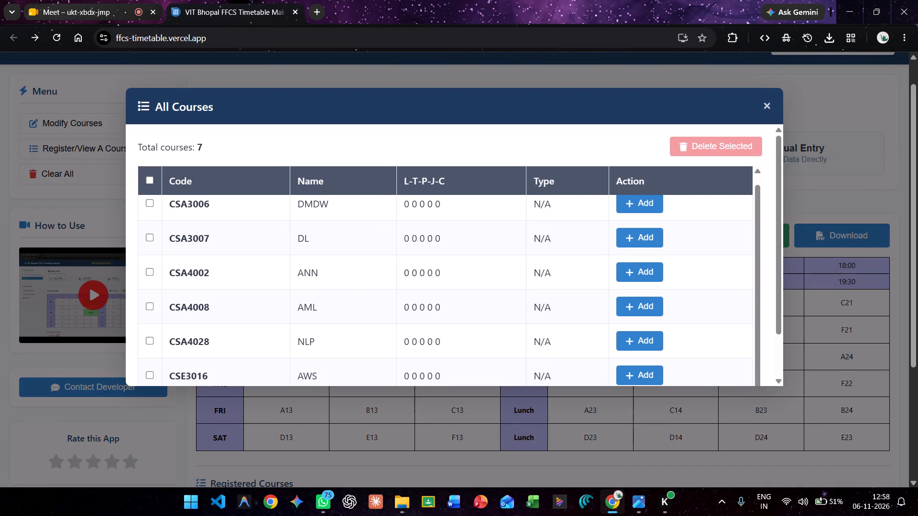
pyautogui.scroll(1, 359, 275)
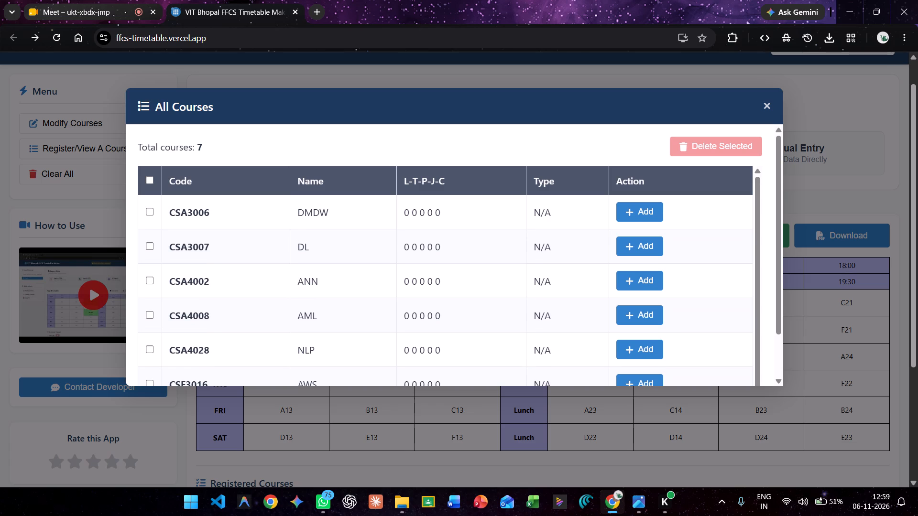
pyautogui.click(760, 101)
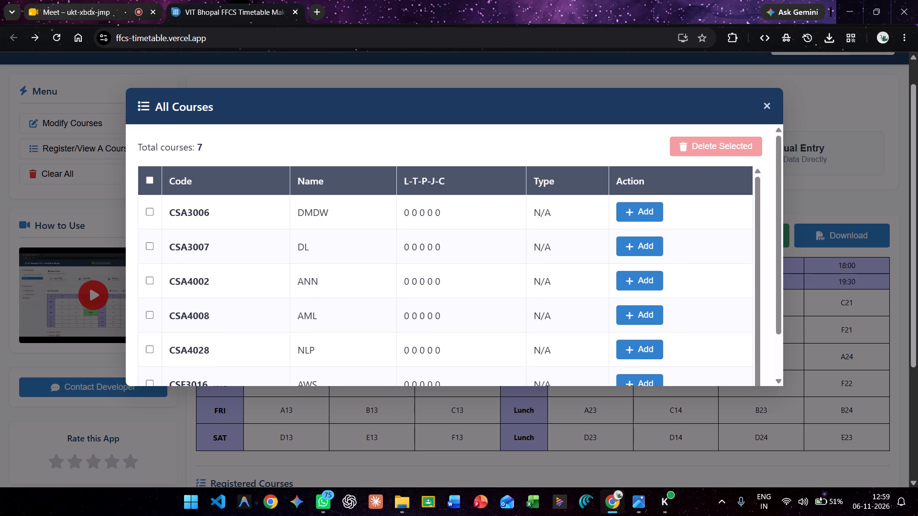
pyautogui.moveTo(760, 101); pyautogui.dragTo(770, 103)
pyautogui.click(770, 103)
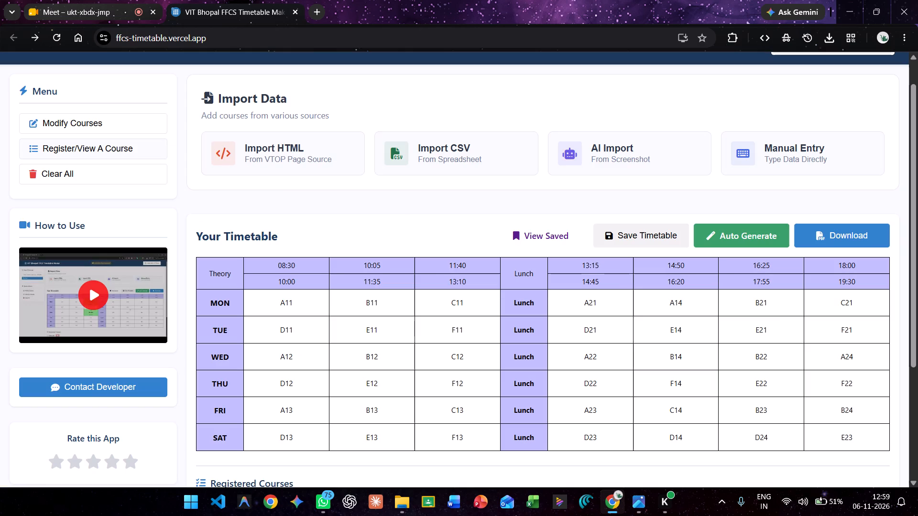
# Check the slot, venue and faculty entries of course CSA3006 (DMDW) in its modification view, and return to the course list.
pyautogui.click(110, 120)
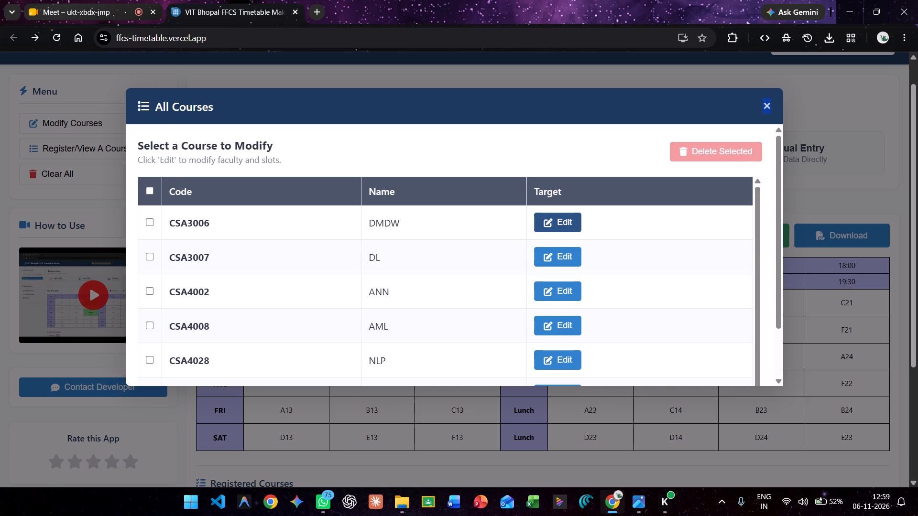
pyautogui.click(550, 219)
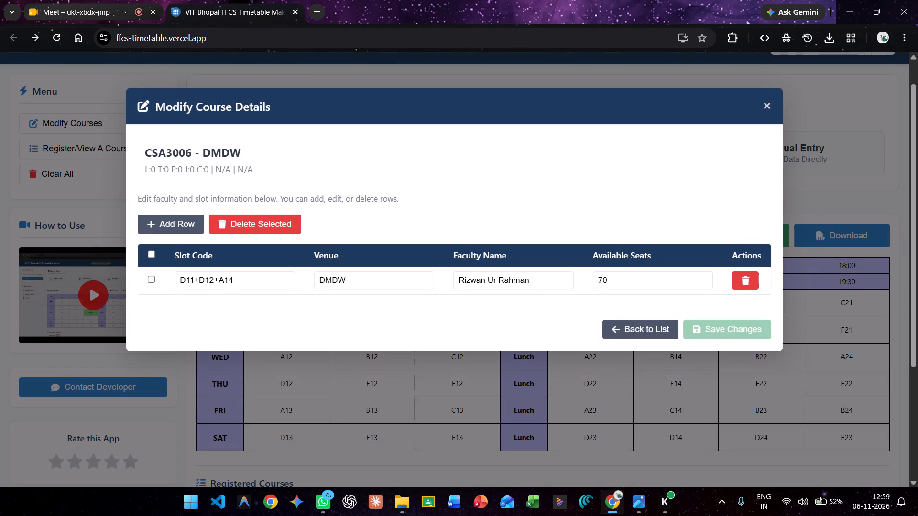
pyautogui.click(643, 327)
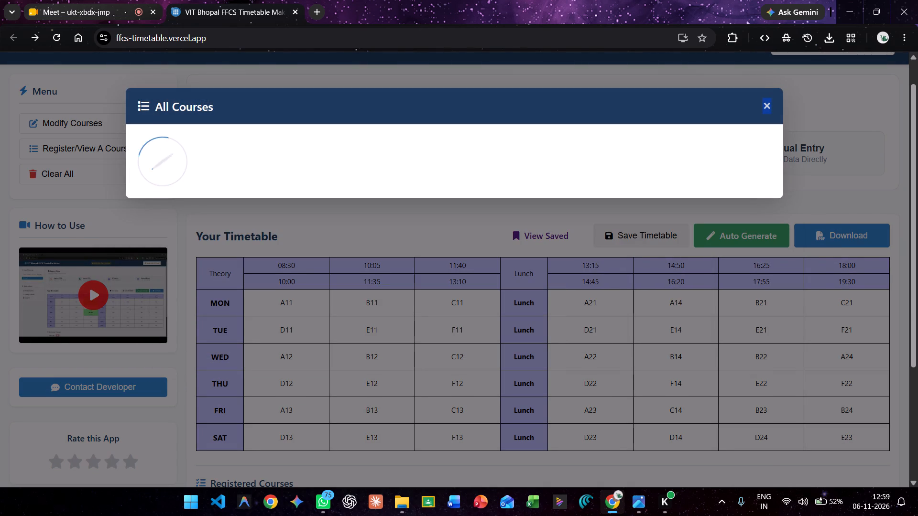
# For course CSA3007, replace the faculty entry DL with the faculty member's name and delete the duplicate row with venue N/A.
pyautogui.click(562, 255)
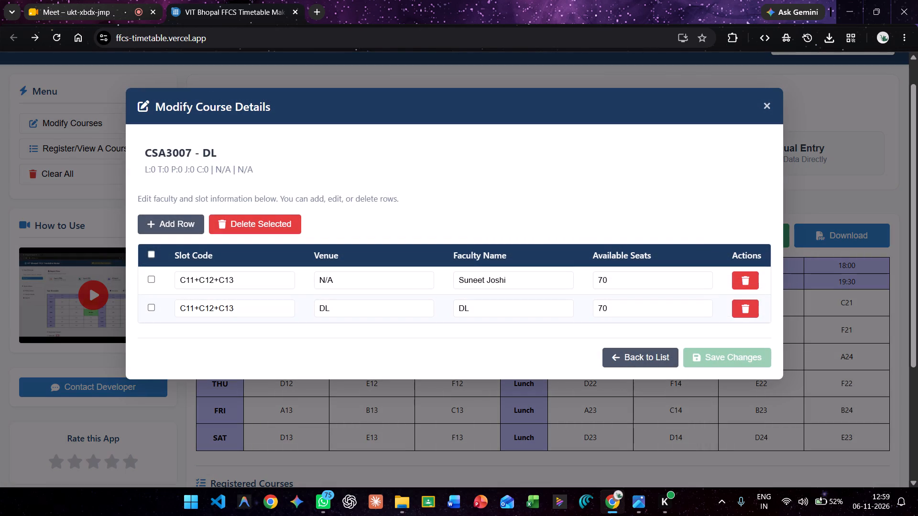
pyautogui.click(370, 287)
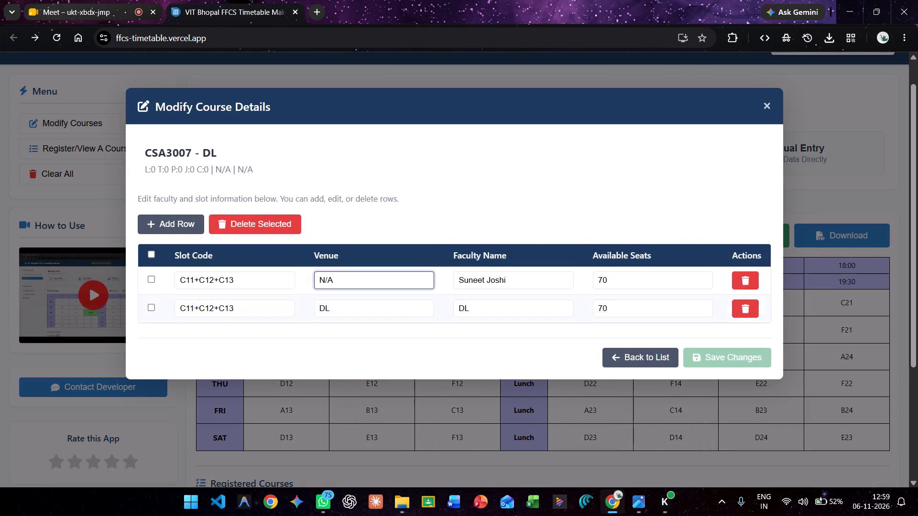
pyautogui.click(529, 308)
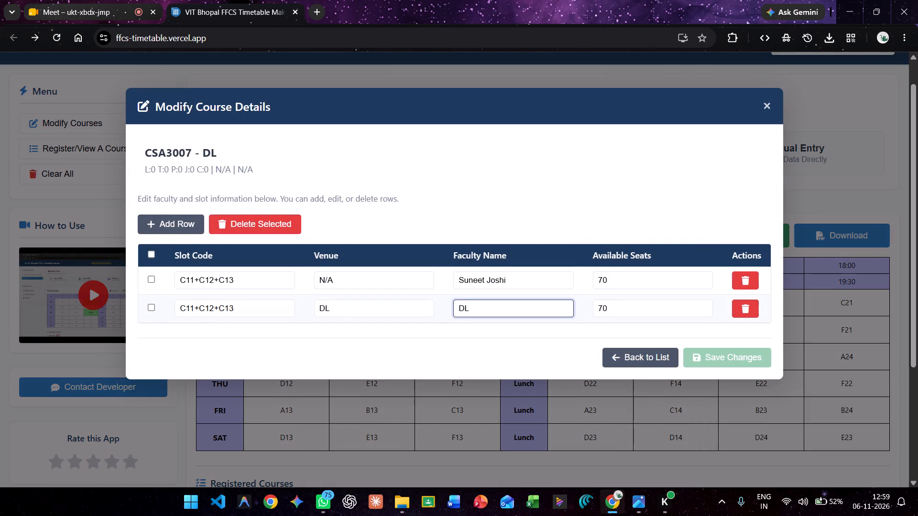
pyautogui.press('BackSpace')
pyautogui.press('BackSpace')
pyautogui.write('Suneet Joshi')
pyautogui.click(748, 275)
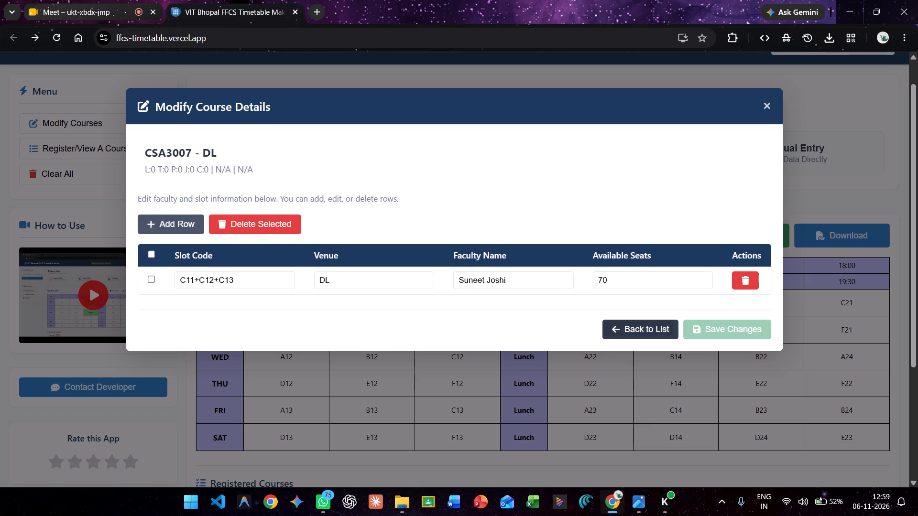
pyautogui.click(705, 322)
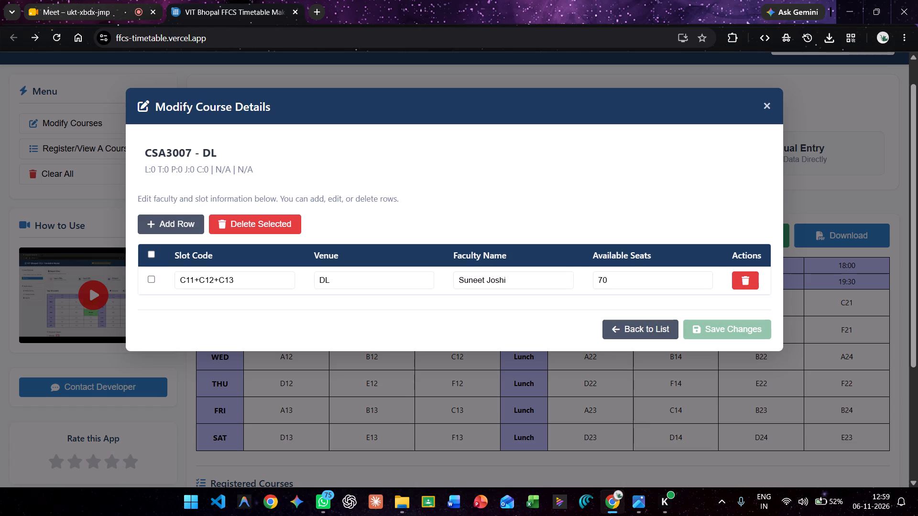
pyautogui.click(631, 331)
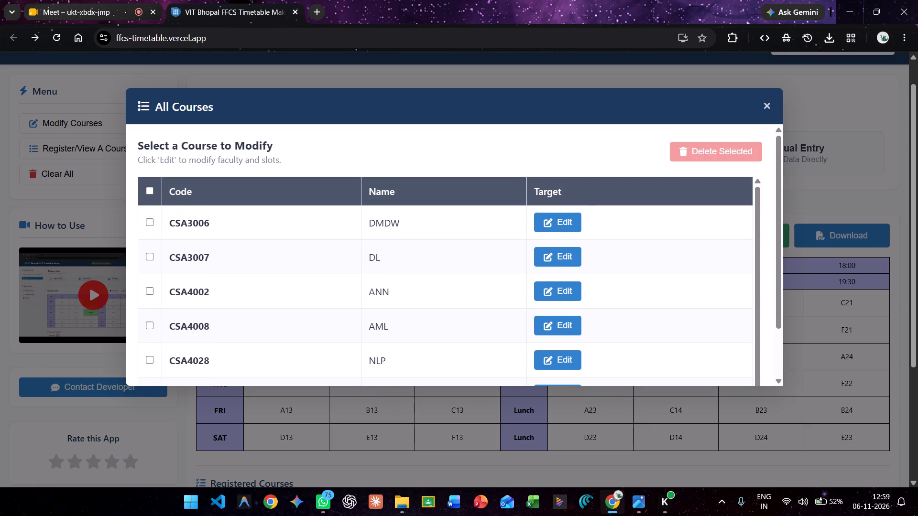
# Delete the duplicate row with faculty name ANN from course CSA4002 and return to the course list.
pyautogui.click(557, 284)
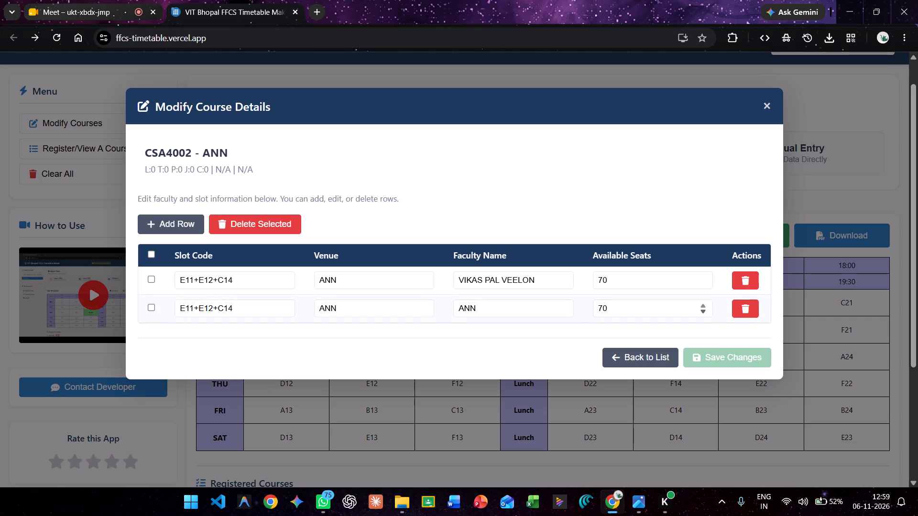
pyautogui.click(740, 302)
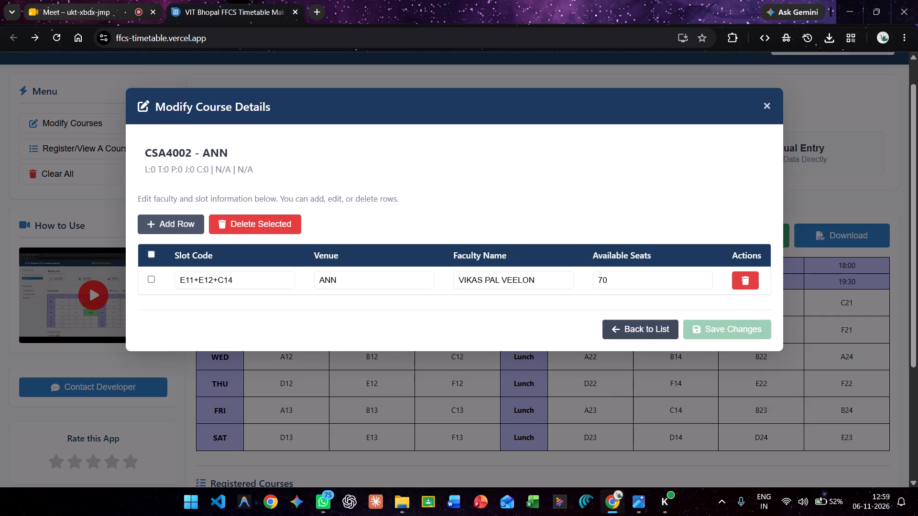
pyautogui.click(646, 335)
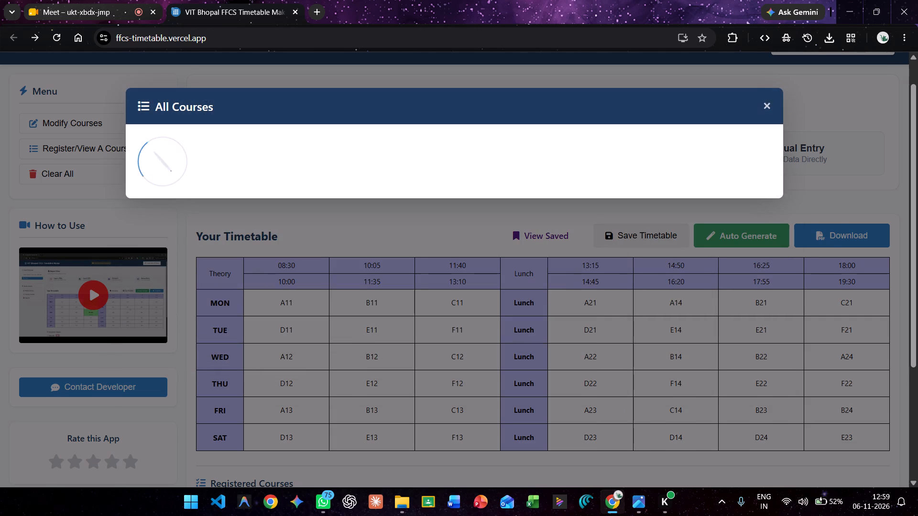
# Open course CSA4008 (AML) for modification and clear the placeholder faculty name of slots A11+A12+A13.
pyautogui.scroll(-1, 426, 290)
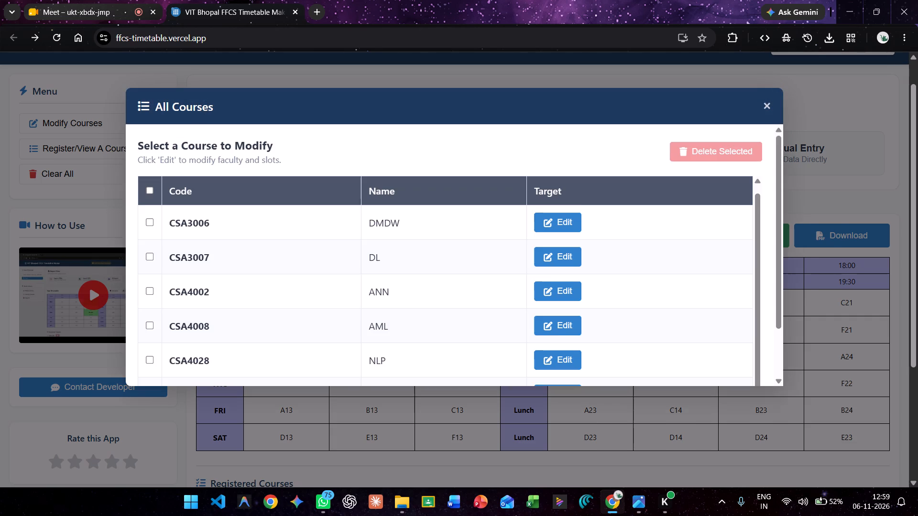
pyautogui.scroll(-1, 426, 290)
pyautogui.click(541, 321)
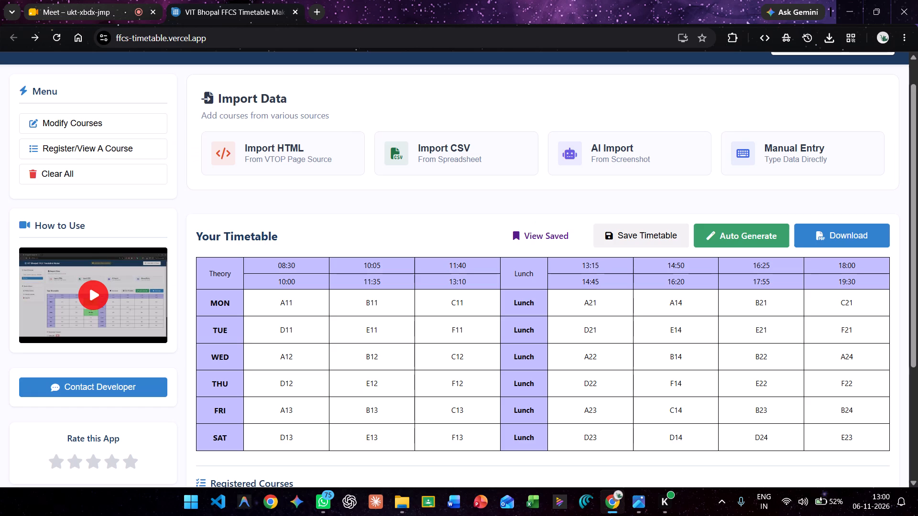
pyautogui.click(509, 282)
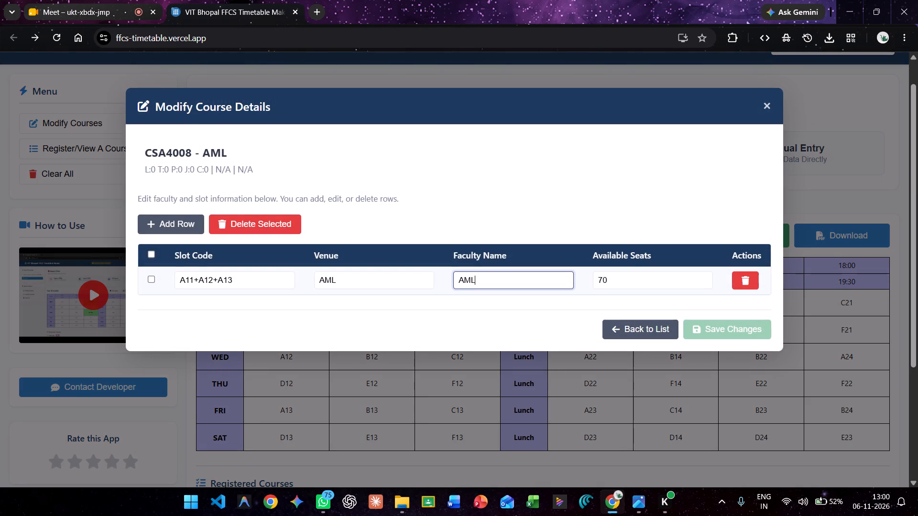
pyautogui.press('BackSpace')
pyautogui.press('BackSpace')
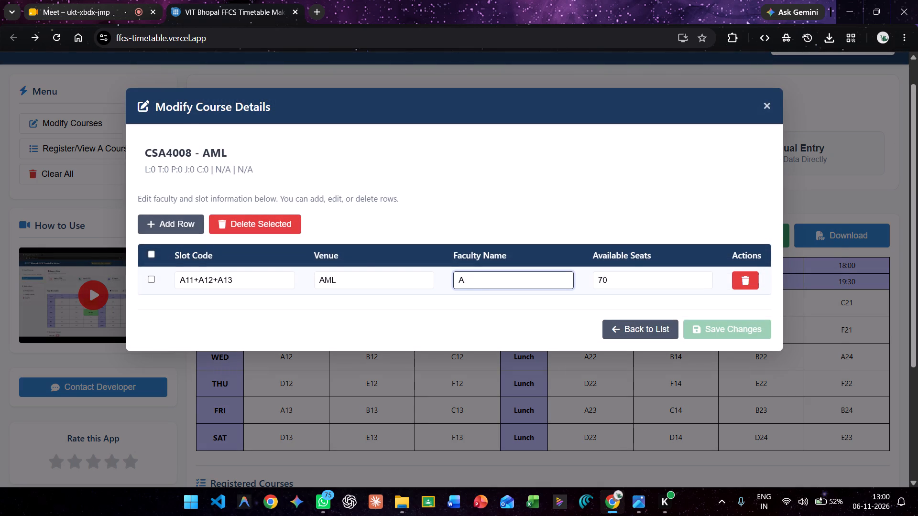
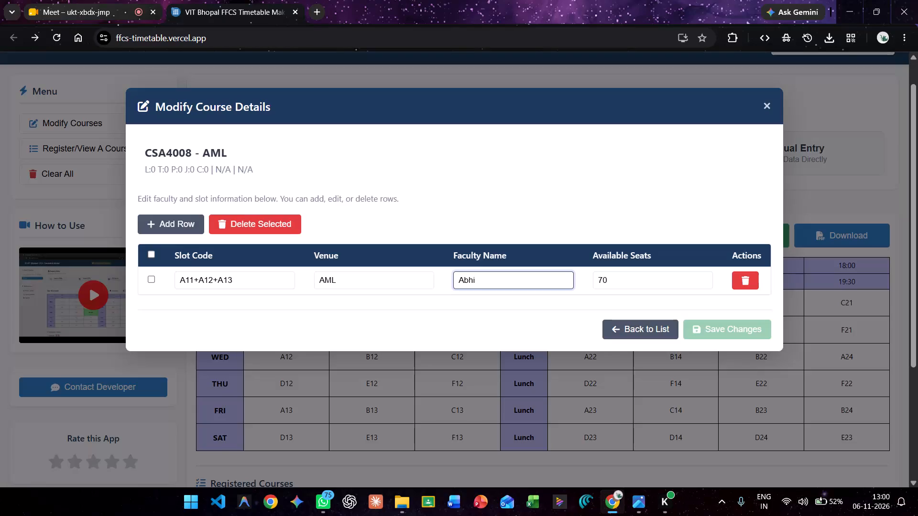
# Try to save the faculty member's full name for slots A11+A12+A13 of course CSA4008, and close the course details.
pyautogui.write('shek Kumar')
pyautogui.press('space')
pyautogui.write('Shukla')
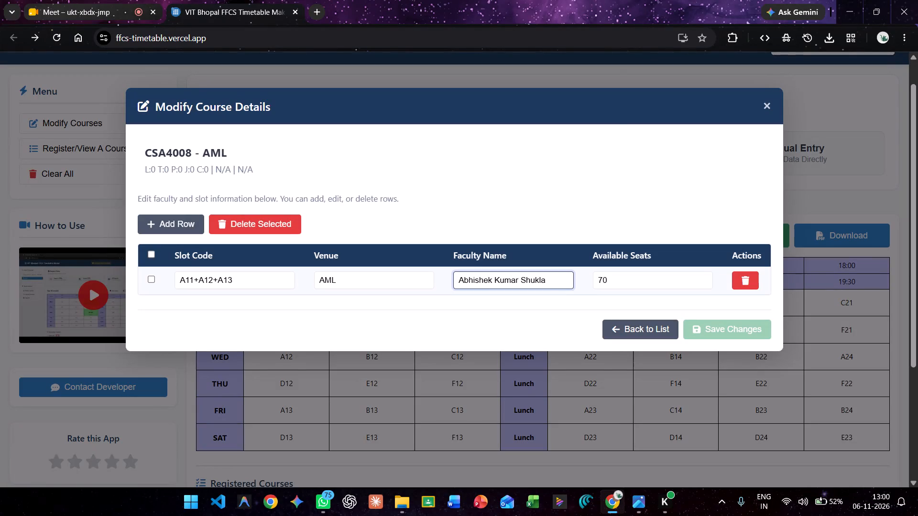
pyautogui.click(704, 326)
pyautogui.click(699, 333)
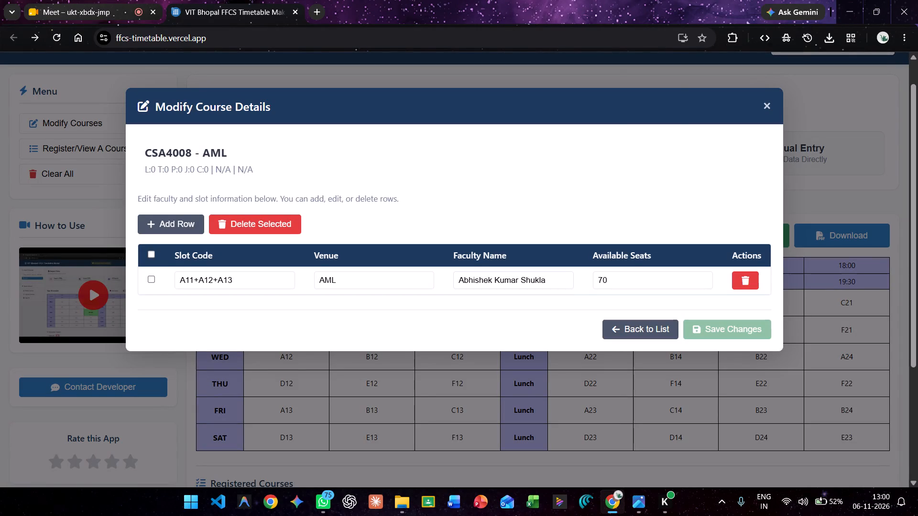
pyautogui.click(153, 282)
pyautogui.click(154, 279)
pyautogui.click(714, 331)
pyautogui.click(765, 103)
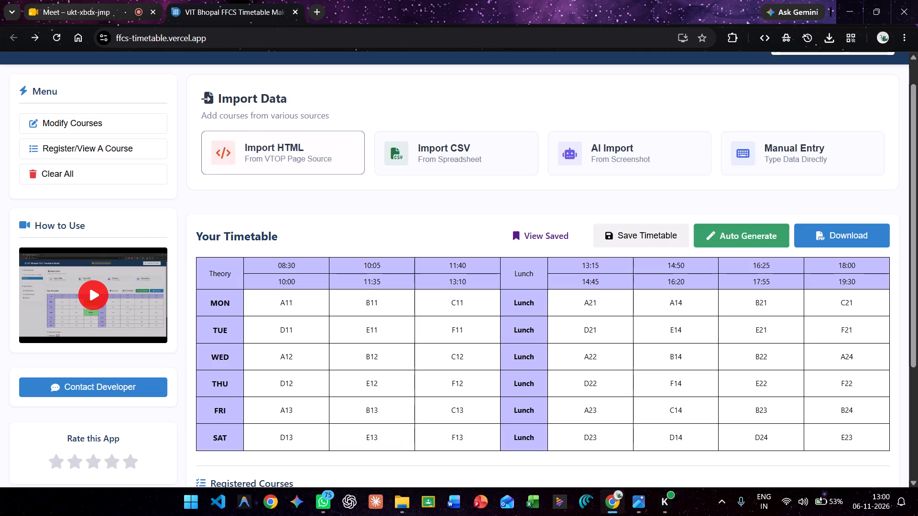
# Reopen course CSA4008 (AML) for modification, check its faculty name entry, and close the course details.
pyautogui.click(121, 120)
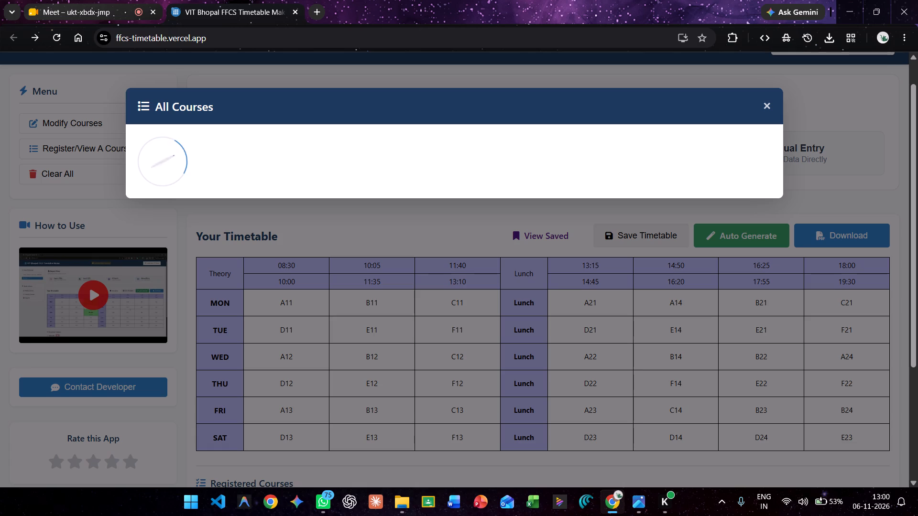
pyautogui.scroll(-1, 418, 311)
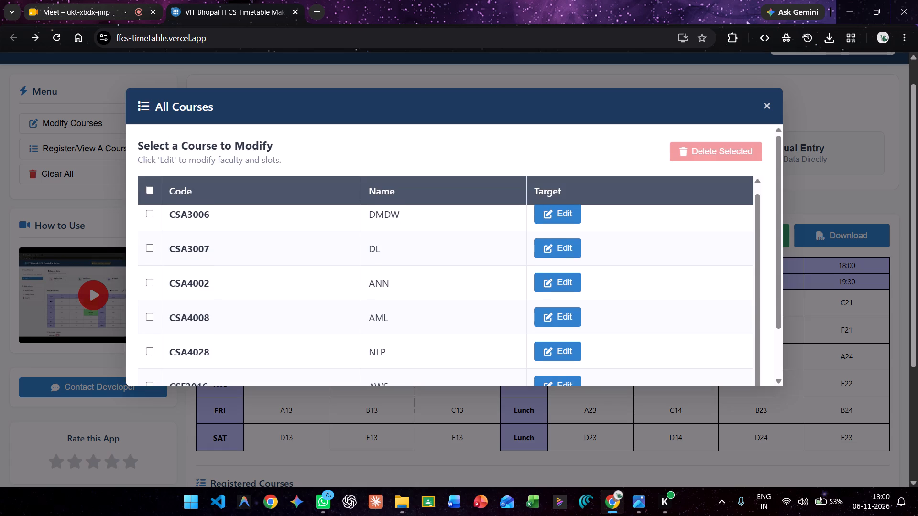
pyautogui.click(553, 312)
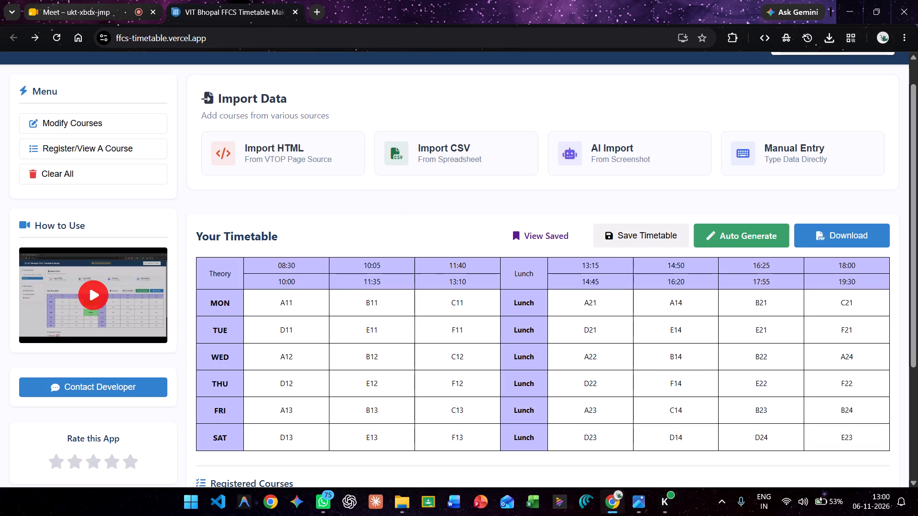
pyautogui.click(479, 280)
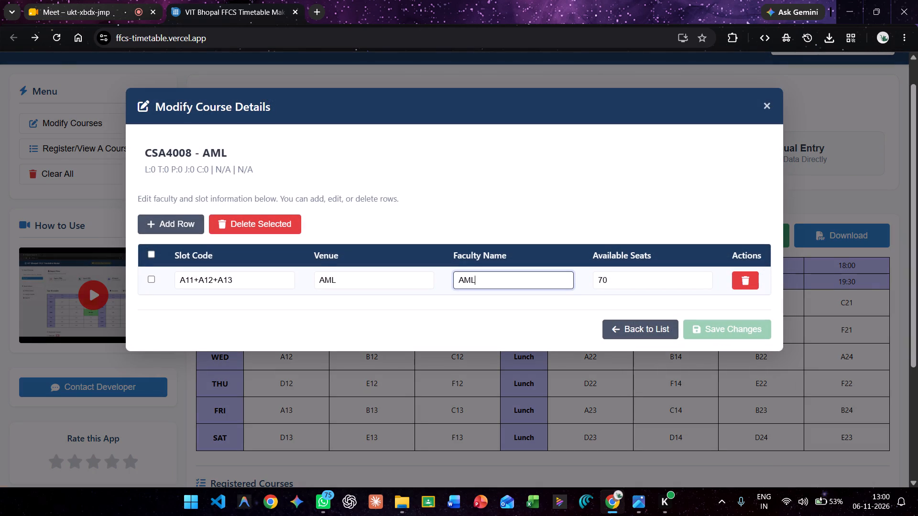
pyautogui.click(767, 101)
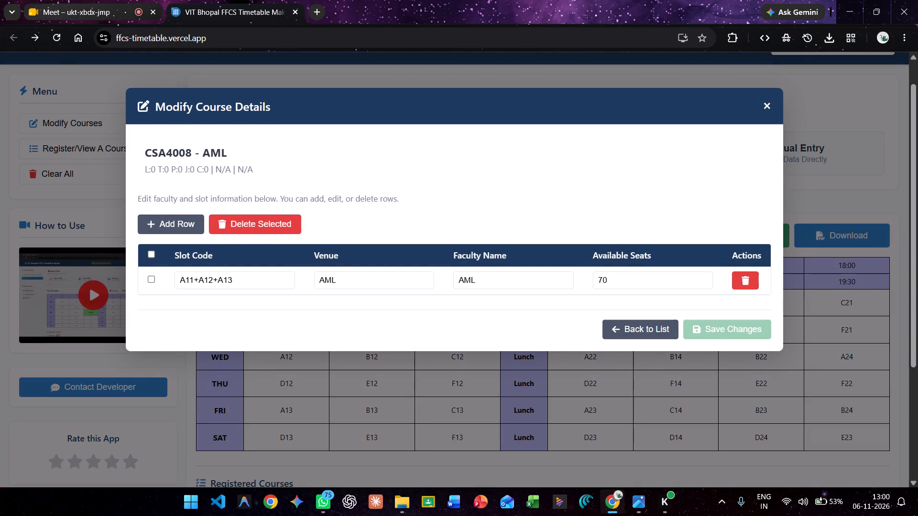
# Select slots A11, A12 and A13 in the timetable and start adding a course for them manually.
pyautogui.scroll(-3, 679, 211)
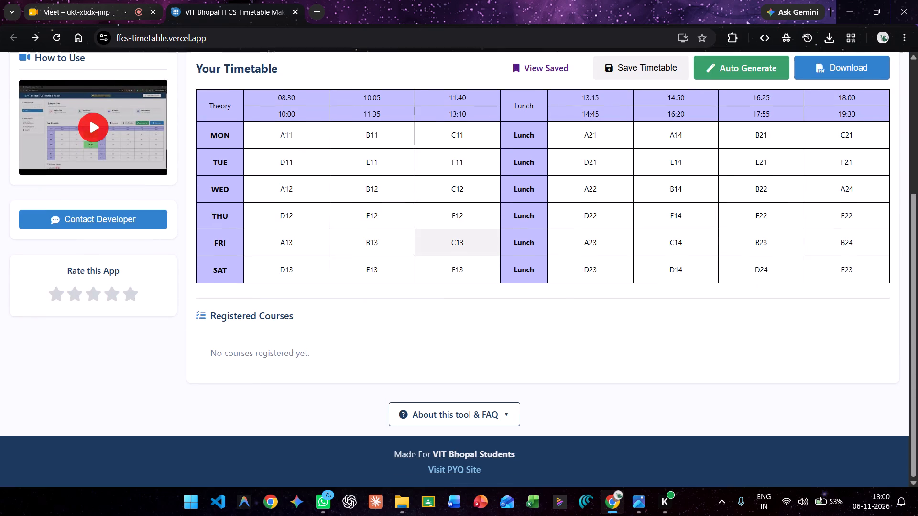
pyautogui.click(316, 143)
pyautogui.click(293, 226)
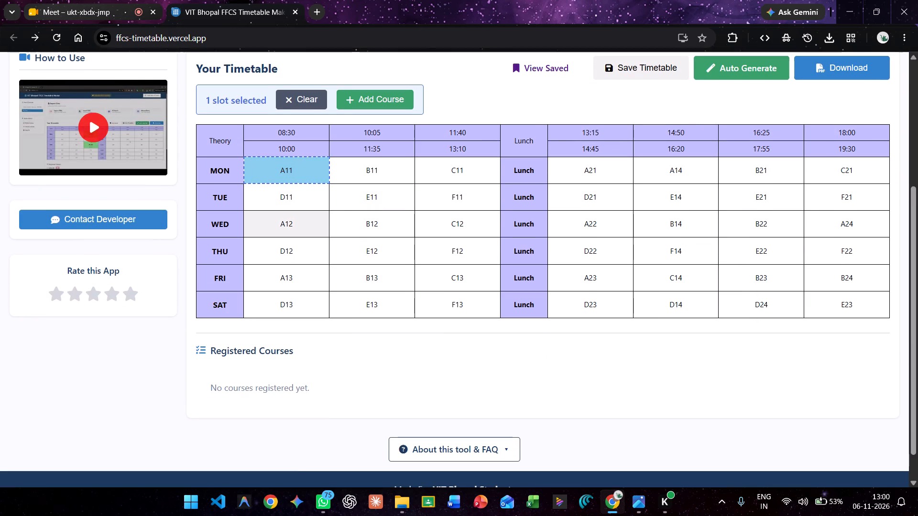
pyautogui.click(284, 264)
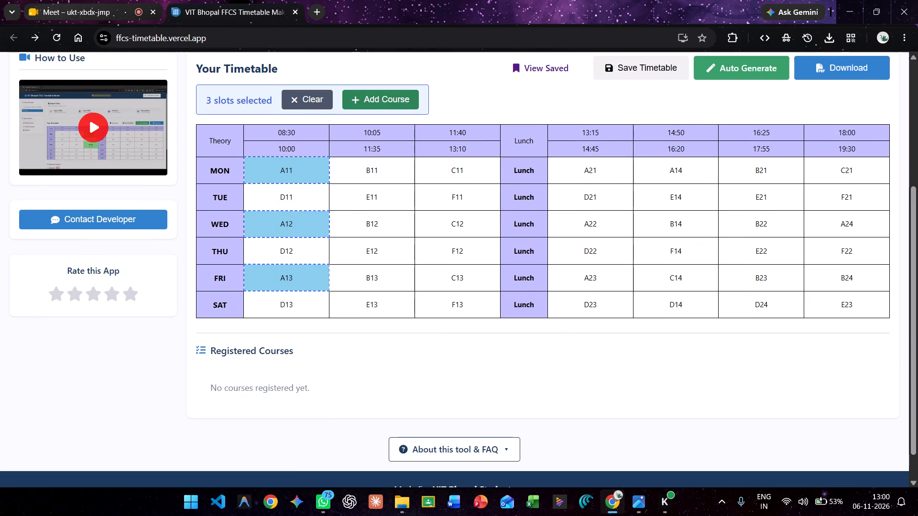
pyautogui.click(372, 99)
pyautogui.scroll(5, 358, 163)
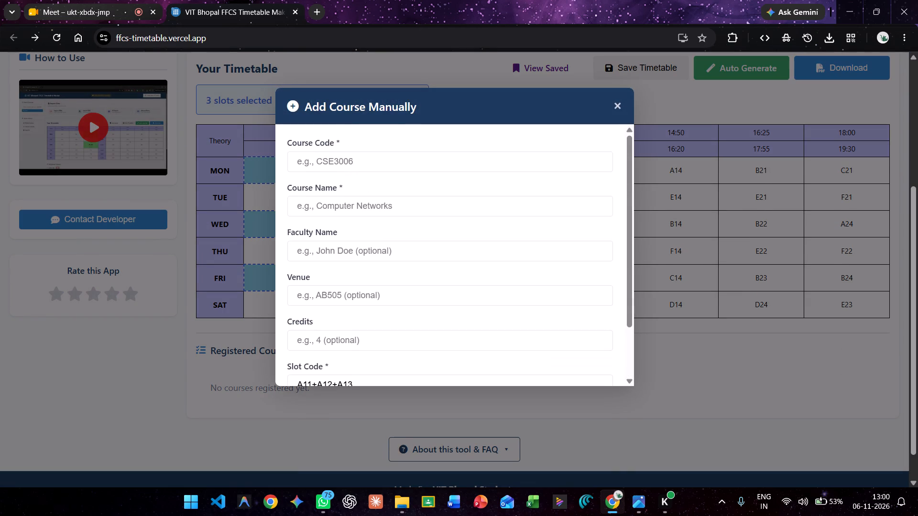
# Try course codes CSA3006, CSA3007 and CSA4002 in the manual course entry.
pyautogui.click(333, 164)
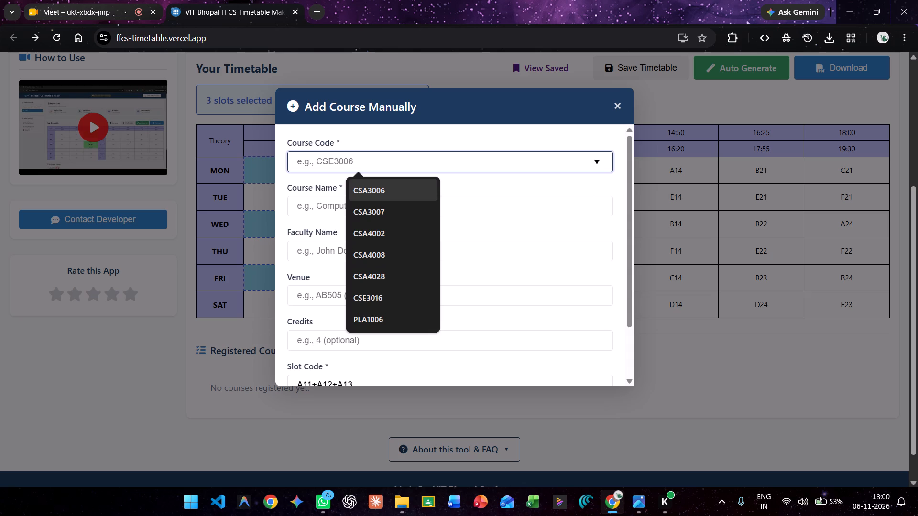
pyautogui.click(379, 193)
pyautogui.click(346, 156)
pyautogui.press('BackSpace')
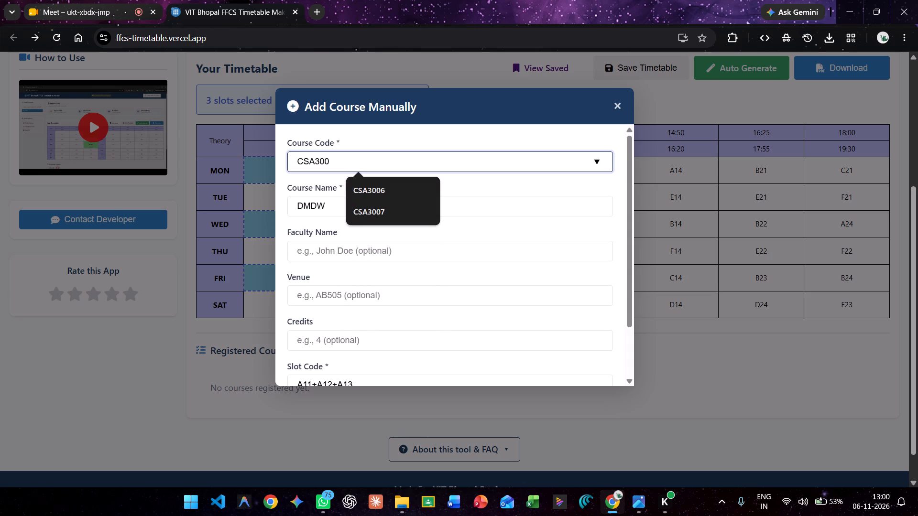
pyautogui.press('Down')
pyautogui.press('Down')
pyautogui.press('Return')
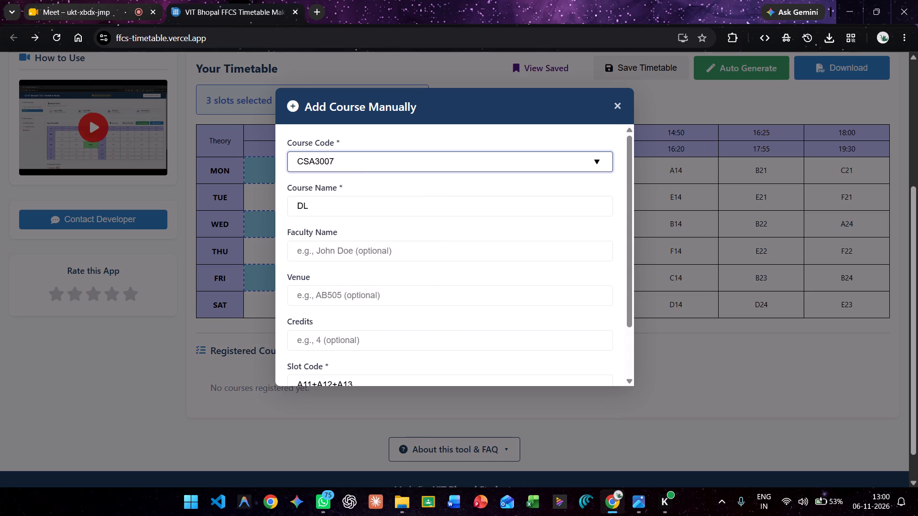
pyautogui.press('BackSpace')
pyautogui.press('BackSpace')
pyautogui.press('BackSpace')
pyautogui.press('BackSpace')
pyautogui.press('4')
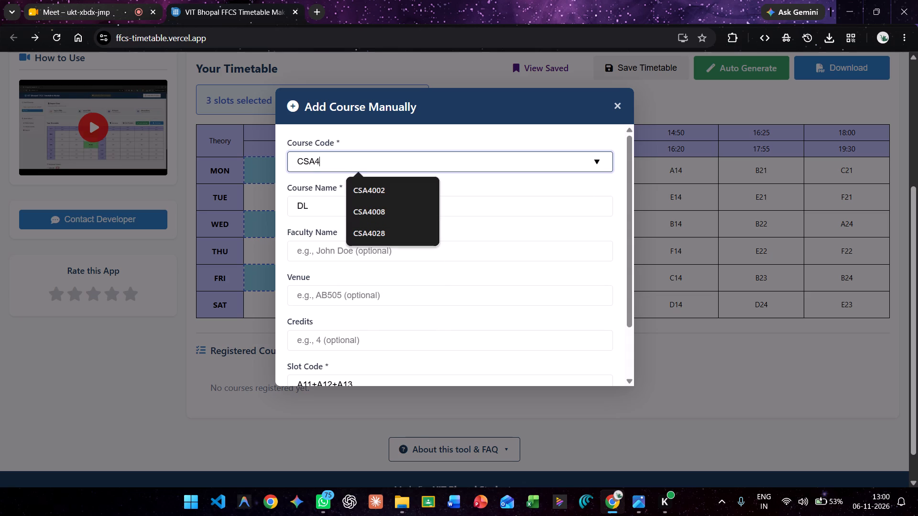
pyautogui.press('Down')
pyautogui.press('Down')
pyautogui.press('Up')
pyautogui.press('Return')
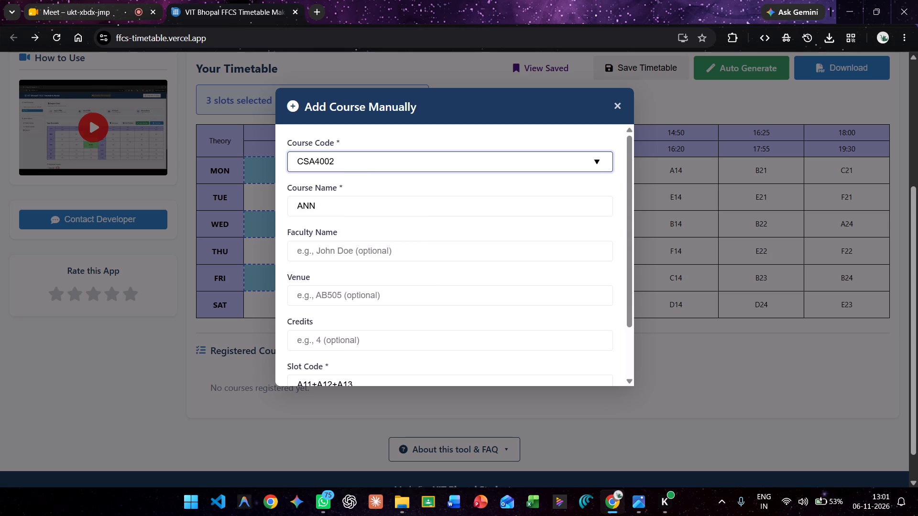
# Set the course code to CSA4008 (AML) and add the course to slots A11+A12+A13 without faculty, venue or credits.
pyautogui.click(338, 167)
pyautogui.press('BackSpace')
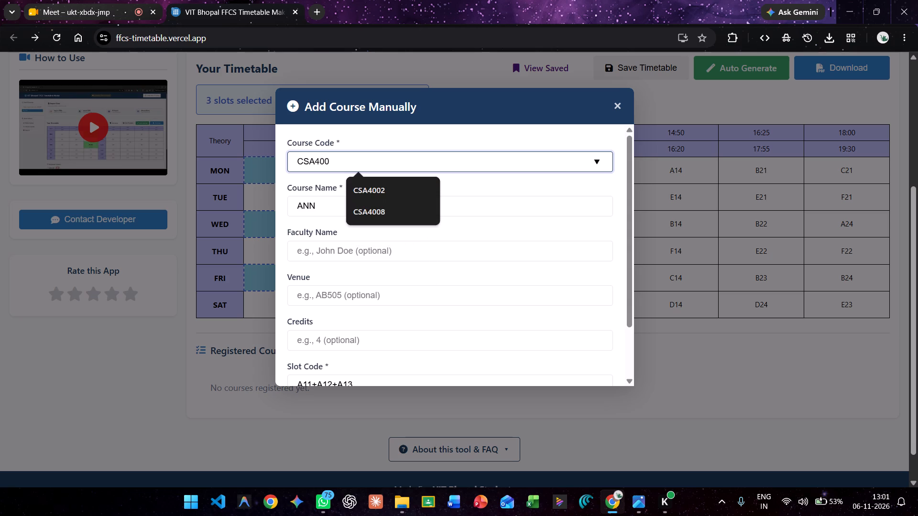
pyautogui.press('Down')
pyautogui.press('Down')
pyautogui.press('Return')
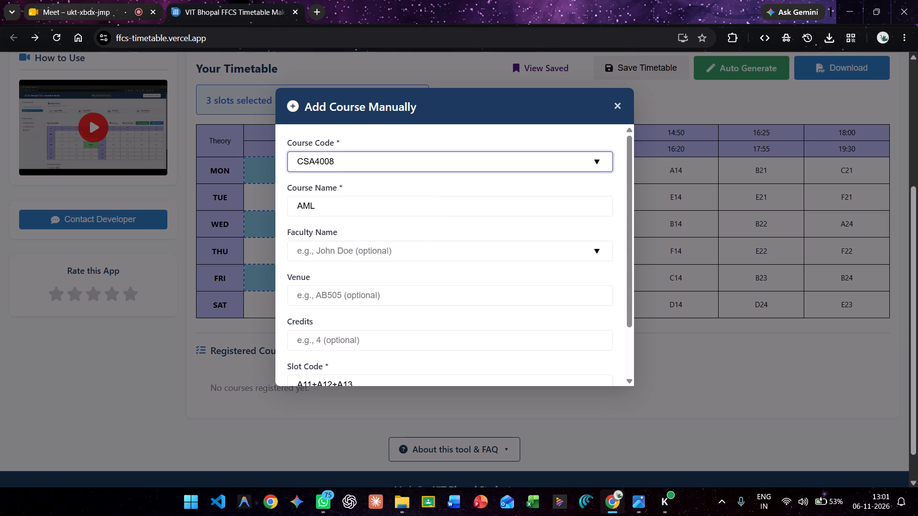
pyautogui.scroll(-2, 365, 282)
pyautogui.click(583, 362)
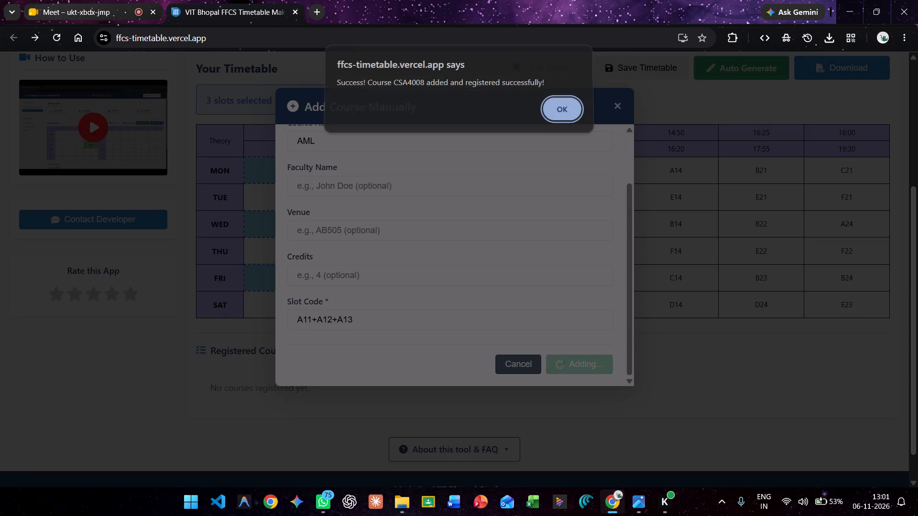
pyautogui.click(556, 111)
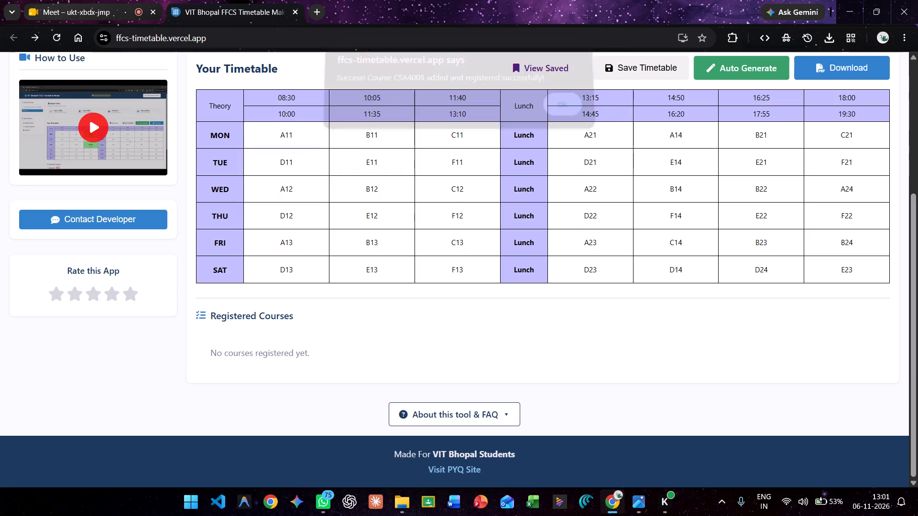
# Review the timetable and registered courses, and reload the planner page.
pyautogui.scroll(-1, 418, 179)
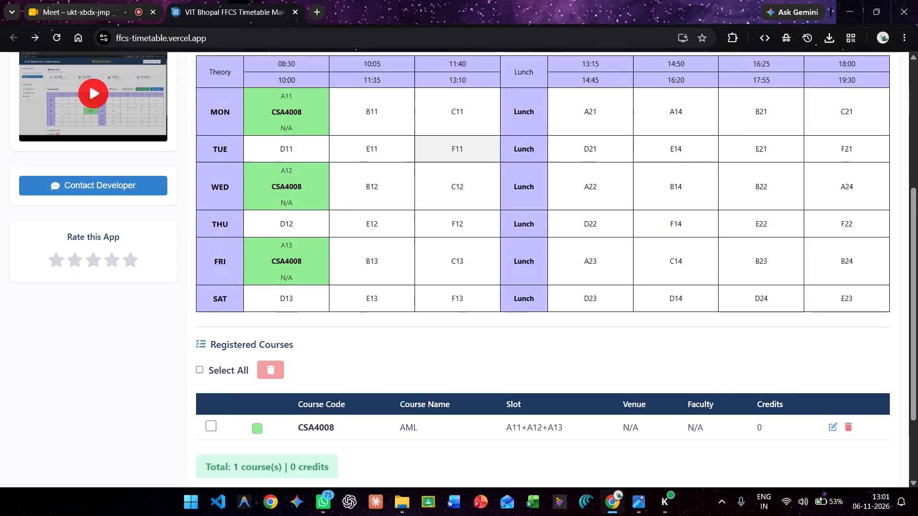
pyautogui.scroll(-1, 418, 179)
pyautogui.scroll(5, 418, 179)
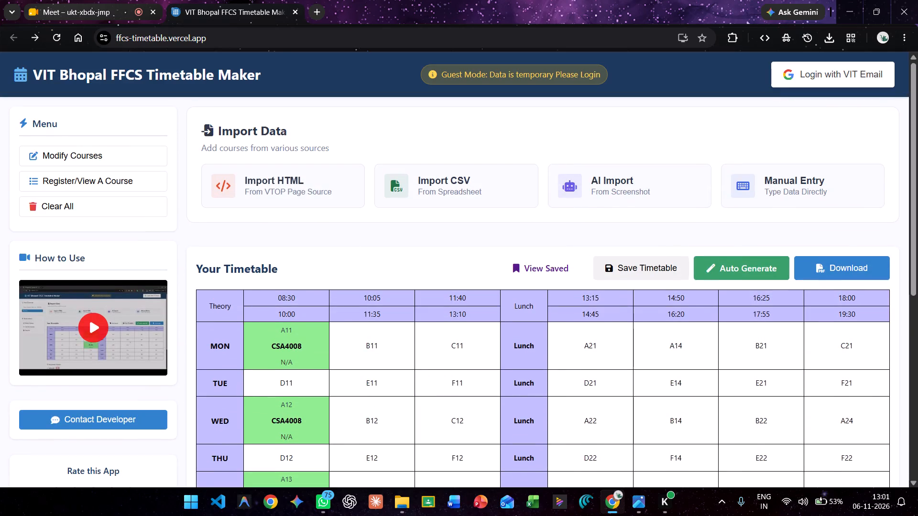
pyautogui.hotkey('ctrl', 'e')
pyautogui.hotkey('ctrl', 'r')
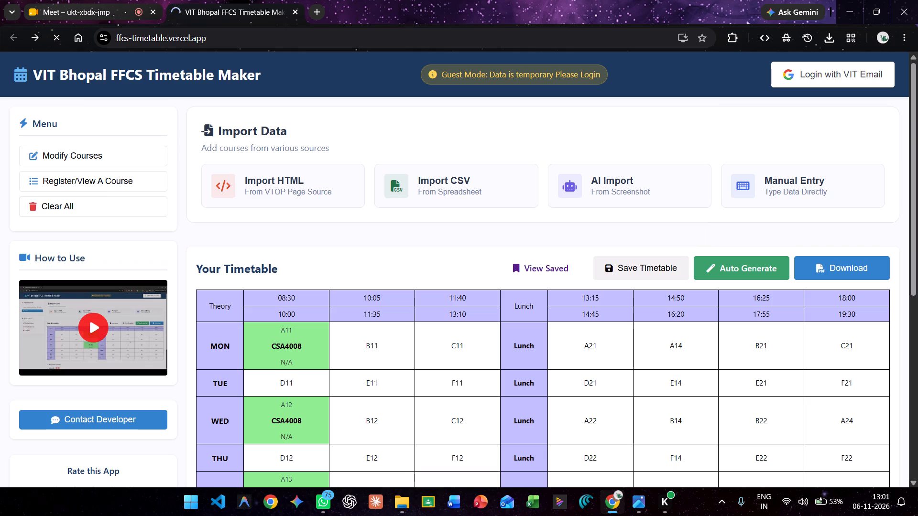
# Clear the planner's web address and open trykuro.app/r/deuk6e in a new Chrome window under another profile.
pyautogui.moveTo(220, 44); pyautogui.dragTo(120, 49)
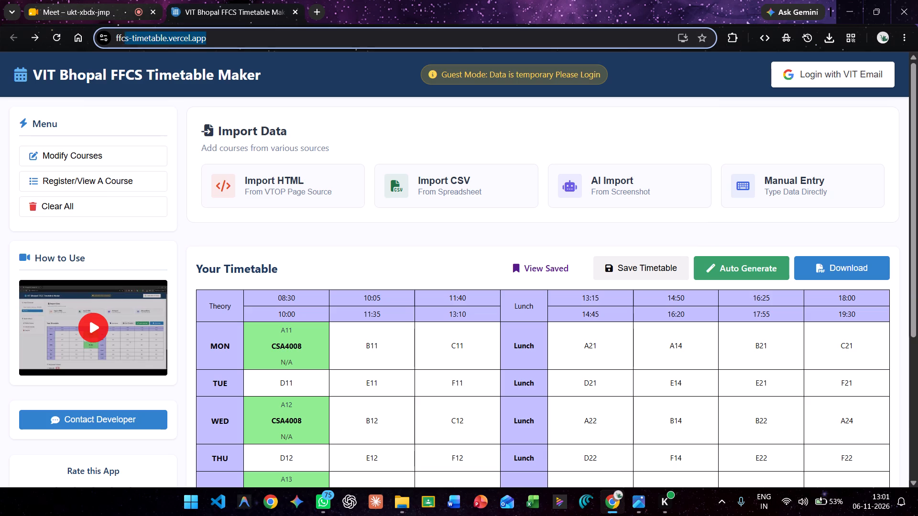
pyautogui.moveTo(120, 49); pyautogui.dragTo(117, 49)
pyautogui.press('BackSpace')
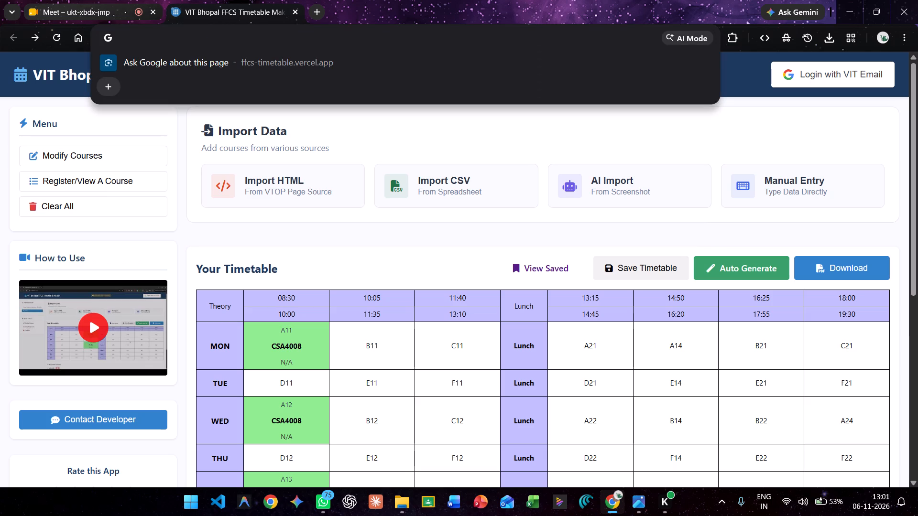
pyautogui.press('super+3')
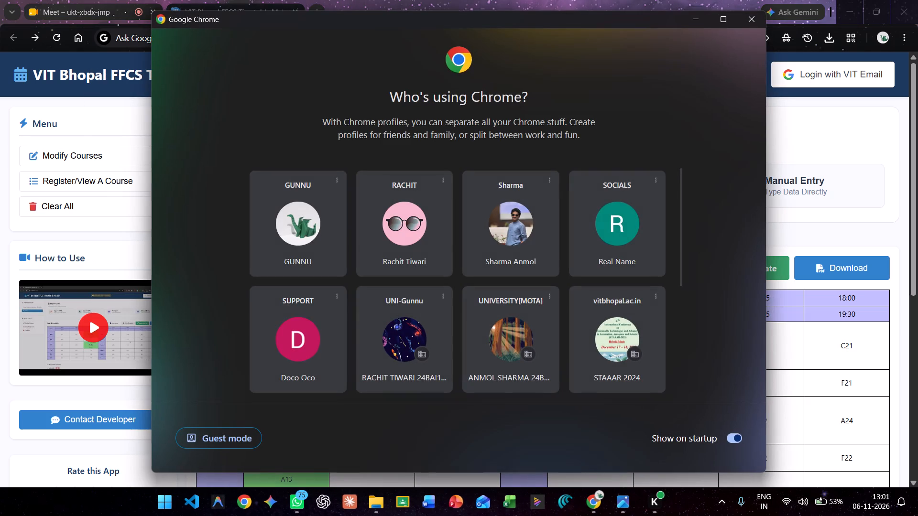
pyautogui.click(388, 254)
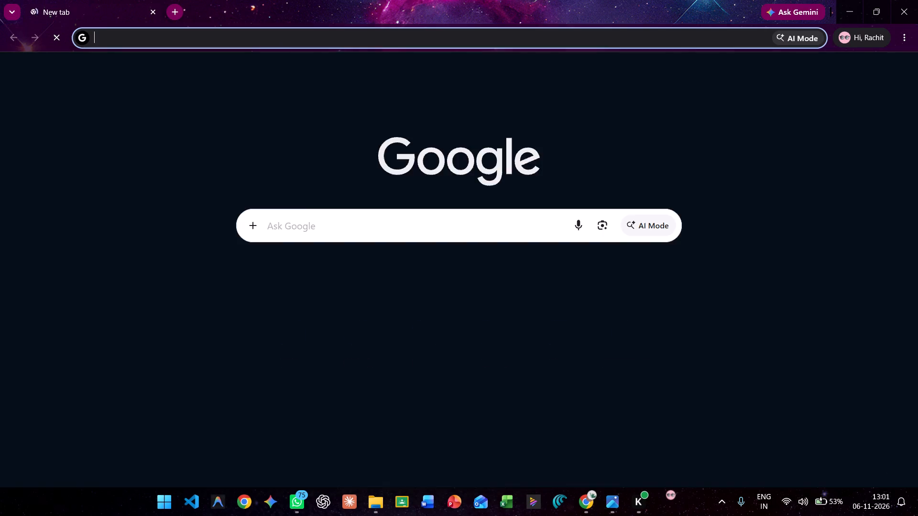
pyautogui.hotkey('ctrl', 'v')
pyautogui.press('Return')
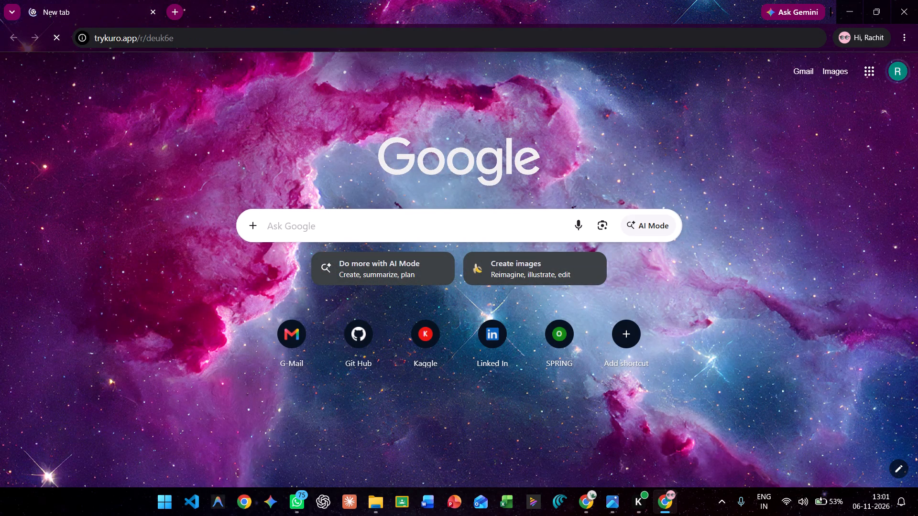
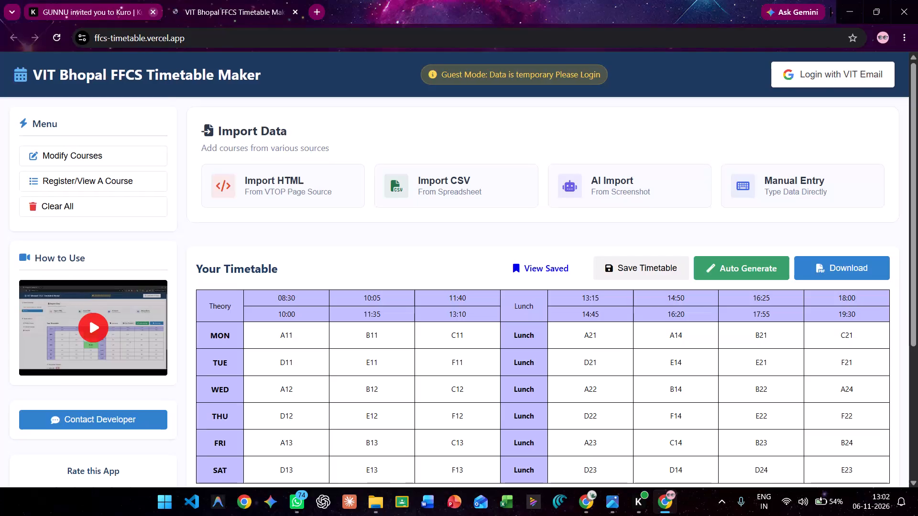
# Select slots A11, A12 and A13 in the timetable and start a manual course entry for them with the course code prefix CSA.
pyautogui.scroll(-1, 426, 376)
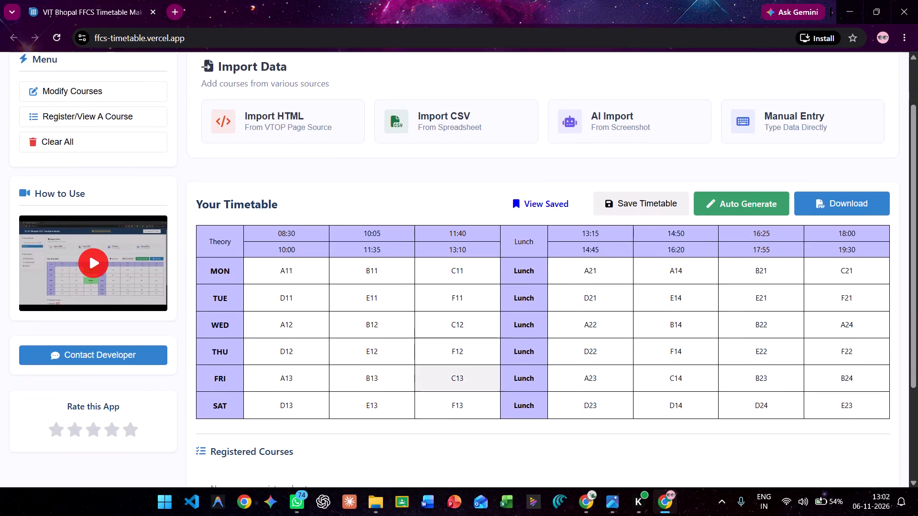
pyautogui.click(299, 275)
pyautogui.click(298, 350)
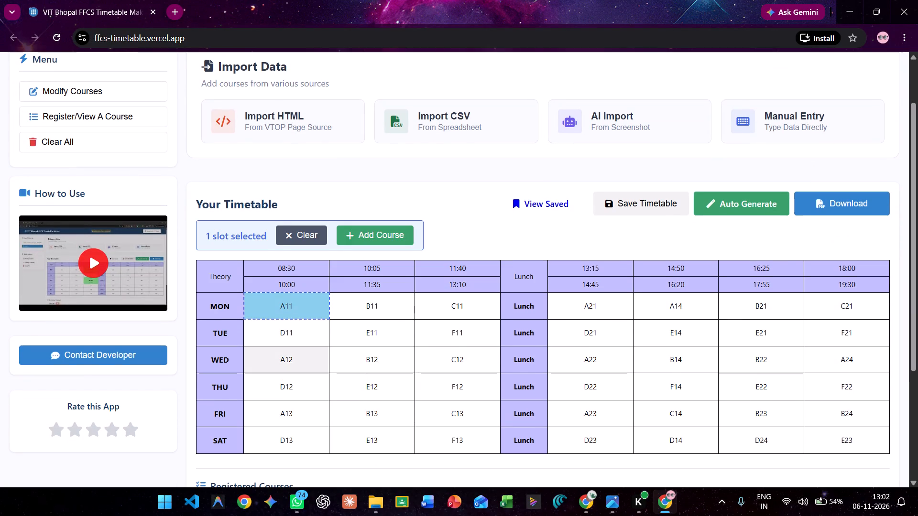
pyautogui.click(295, 413)
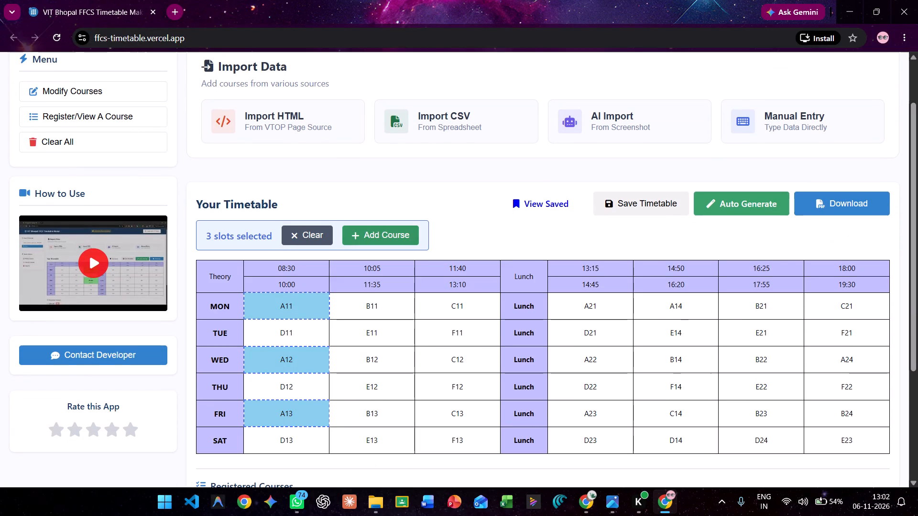
pyautogui.click(377, 244)
pyautogui.click(347, 169)
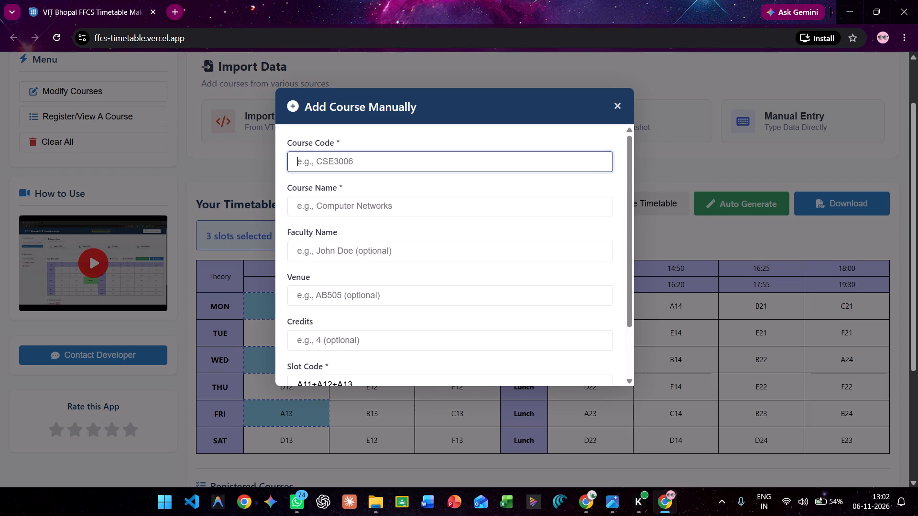
pyautogui.write('CSA')
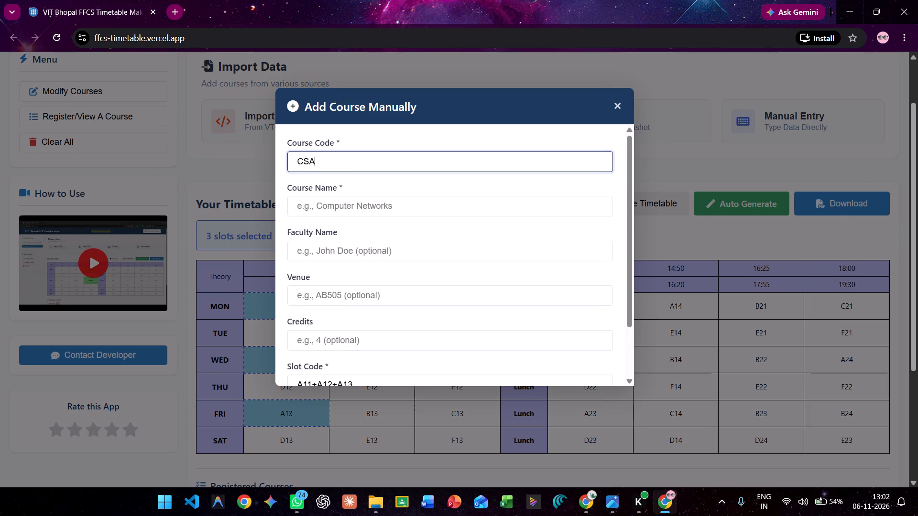
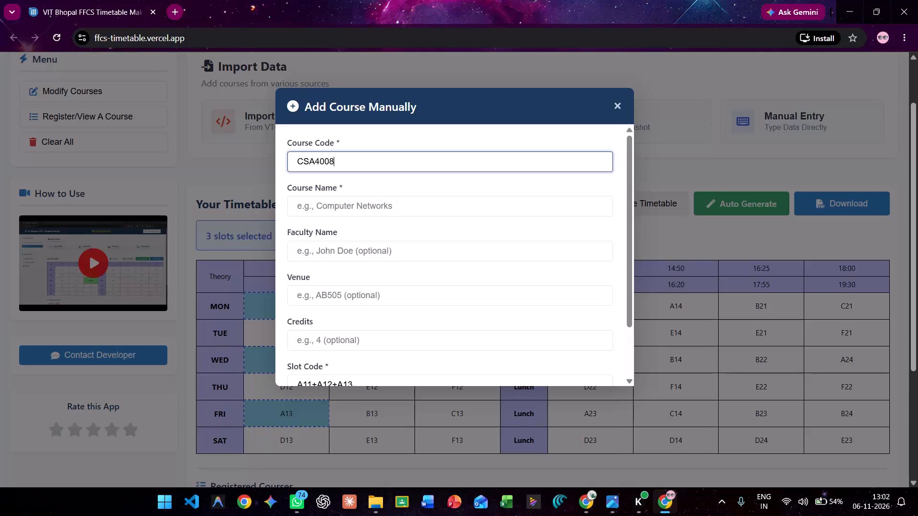
# Enter the course name AML and the faculty first name Abhishek in the manual entry for CSA4008.
pyautogui.click(363, 209)
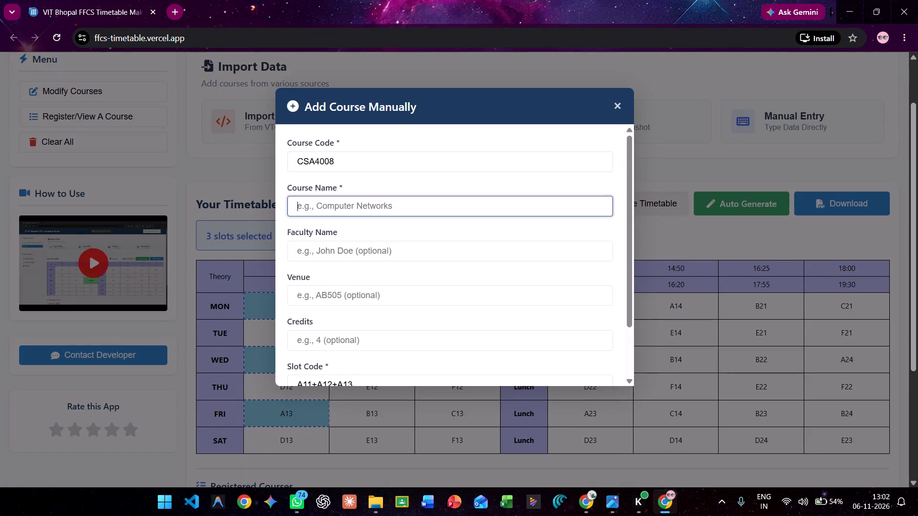
pyautogui.write('AML')
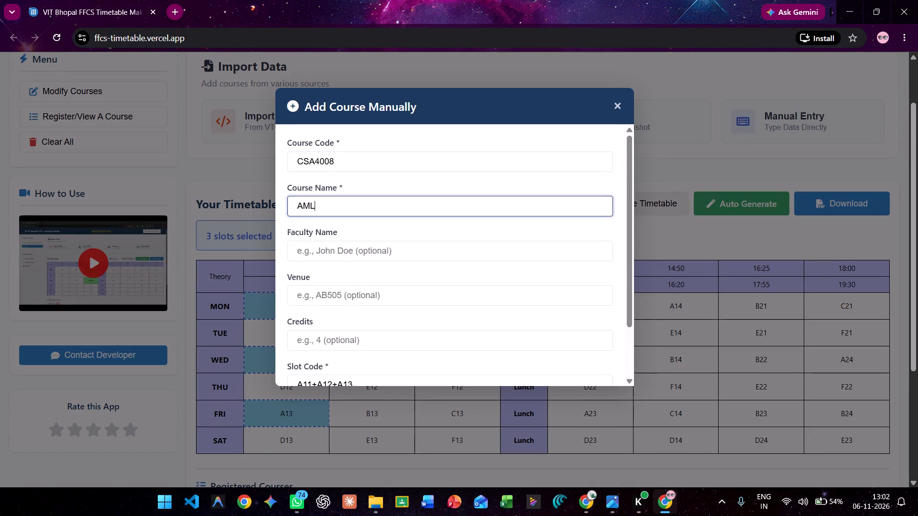
pyautogui.click(353, 244)
pyautogui.write('Abhishek')
pyautogui.press('space')
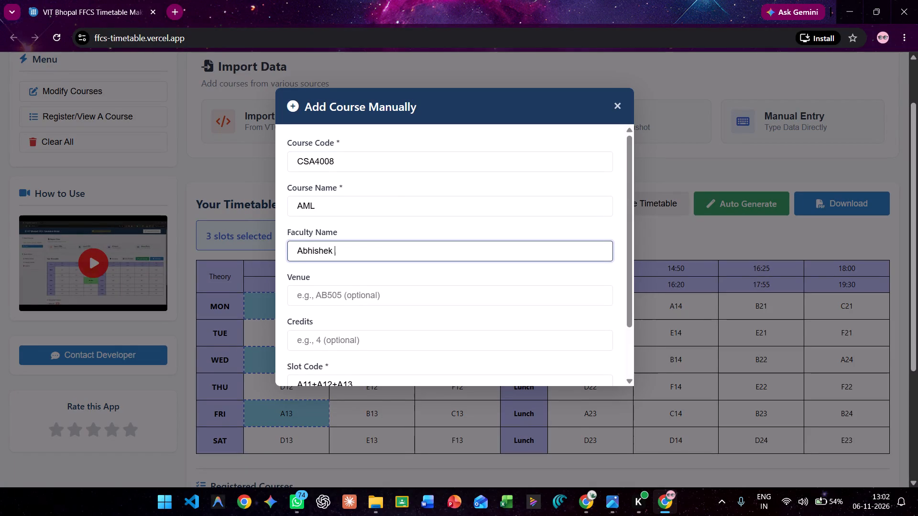
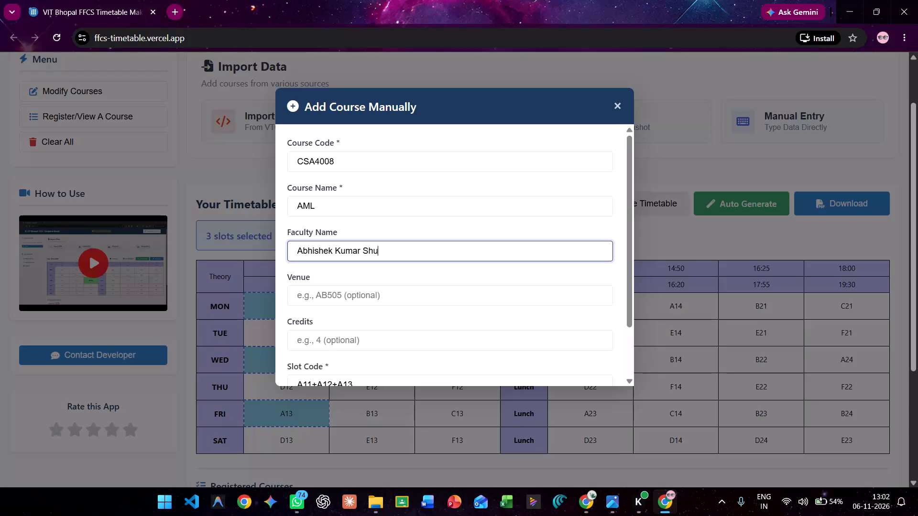
# Set the venue to AML and add the CSA4008 course to slots A11+A12+A13.
pyautogui.click(359, 300)
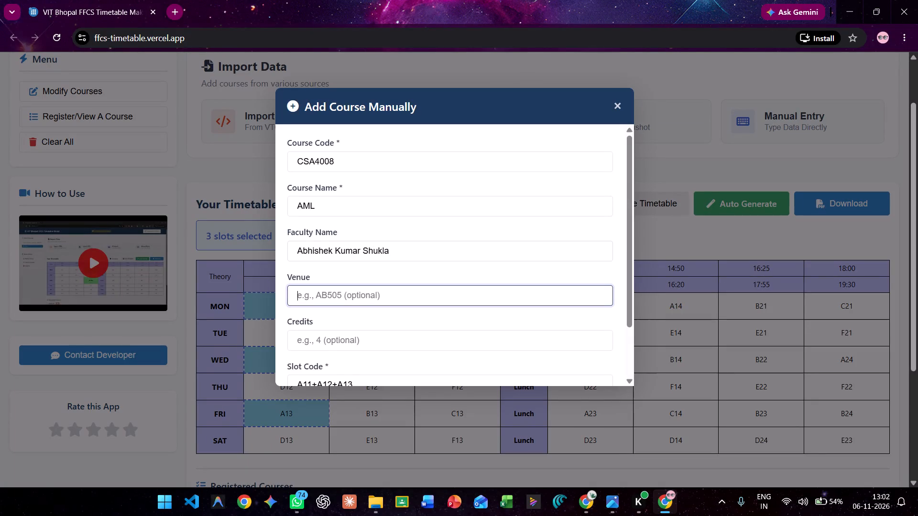
pyautogui.hotkey('shift', 'a')
pyautogui.write('ML')
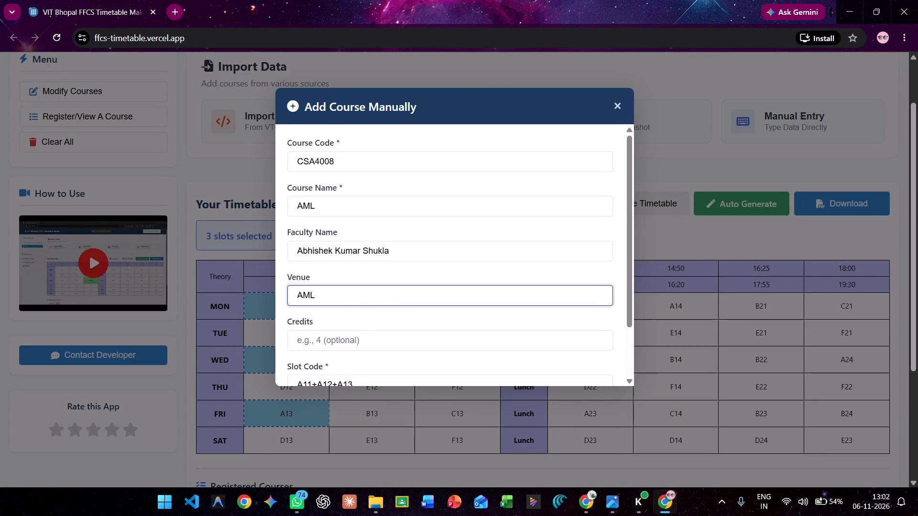
pyautogui.scroll(-1, 379, 256)
pyautogui.moveTo(590, 377); pyautogui.dragTo(586, 373)
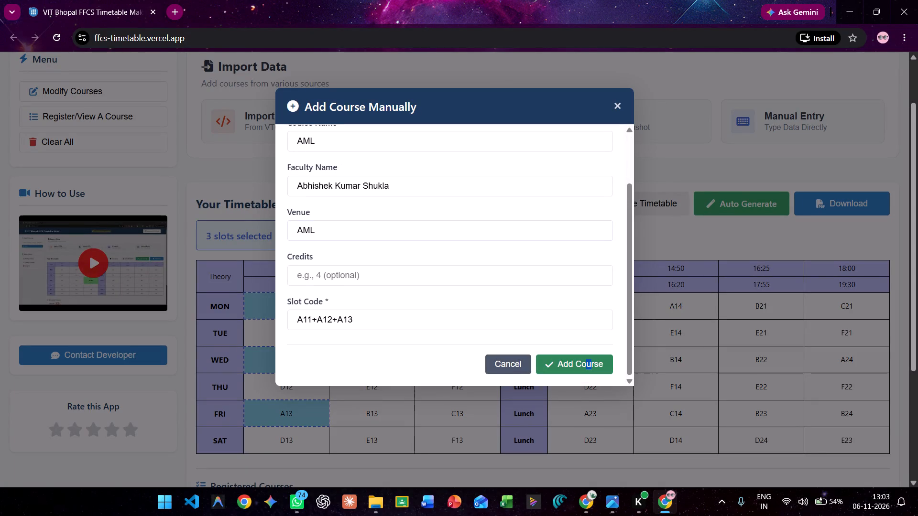
pyautogui.click(582, 371)
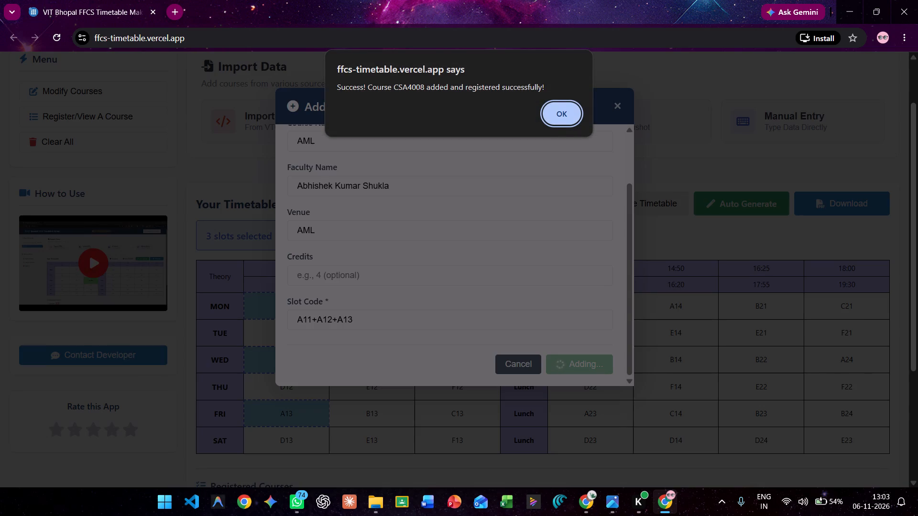
pyautogui.press('Return')
# Select the timetable slots B11, B12 and B13 for the next manually added course.
pyautogui.scroll(-1, 488, 261)
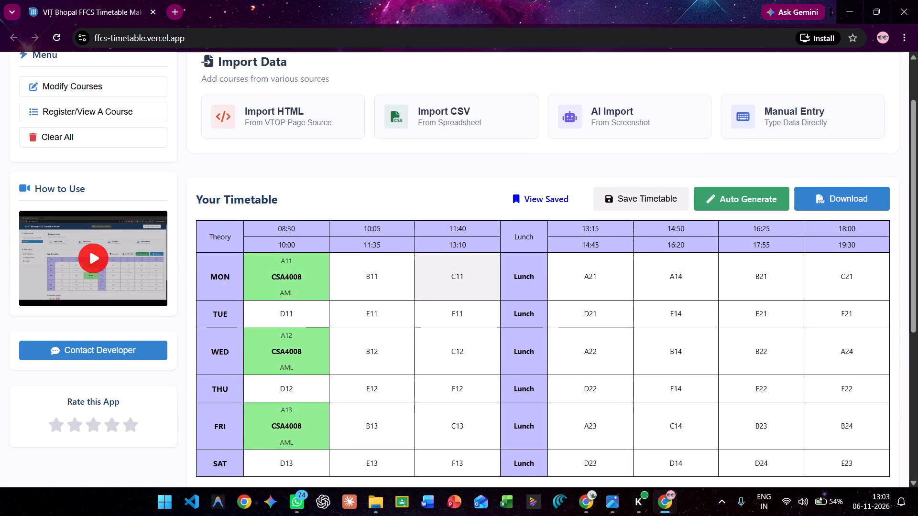
pyautogui.scroll(-2, 488, 261)
pyautogui.scroll(3, 488, 261)
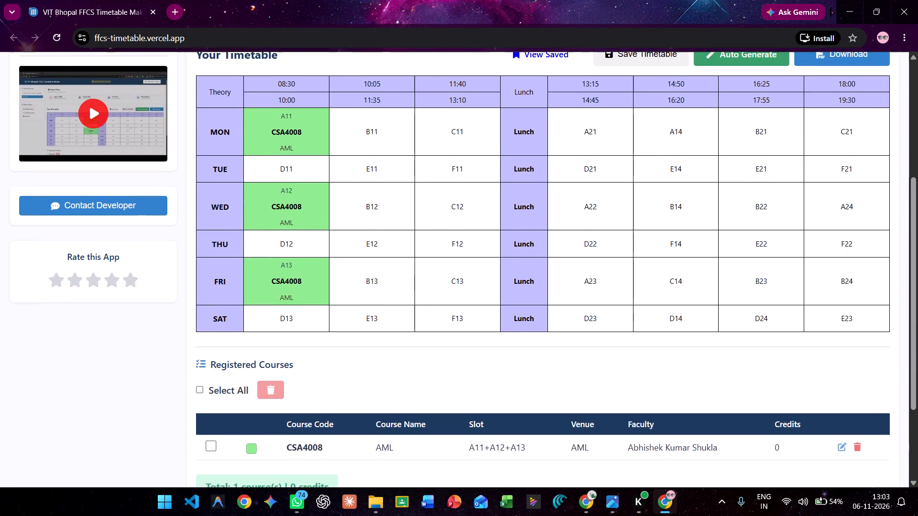
pyautogui.scroll(1, 488, 261)
pyautogui.click(393, 158)
pyautogui.click(391, 257)
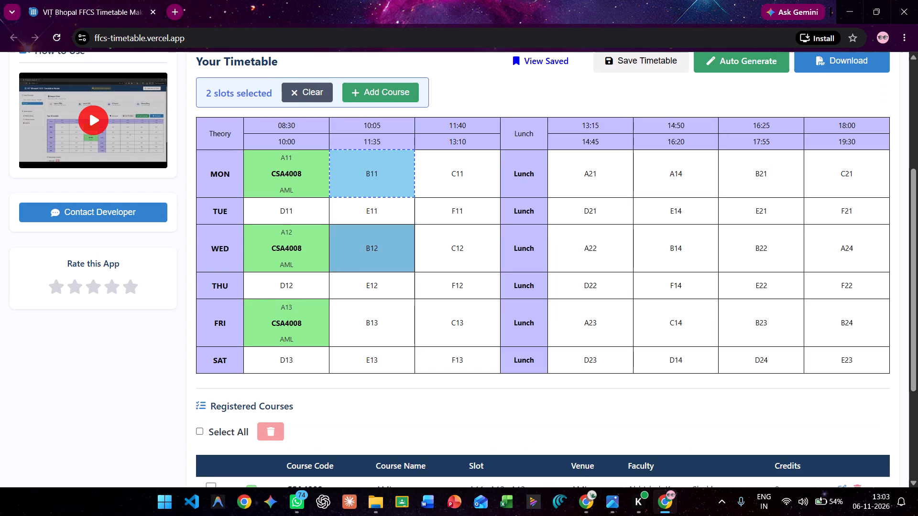
pyautogui.click(389, 320)
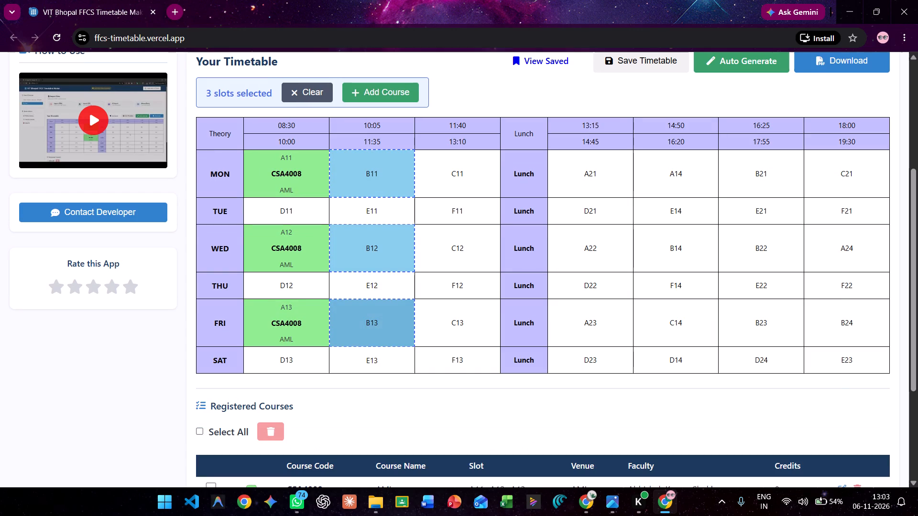
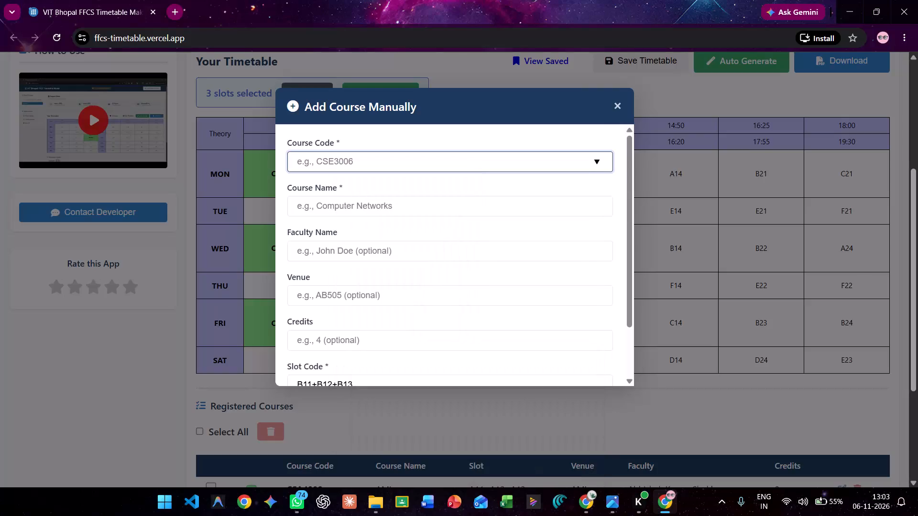
# Enter course code CSA4028 and course name NLP for the manually added course in slots B11+B12+B13.
pyautogui.write('CSA')
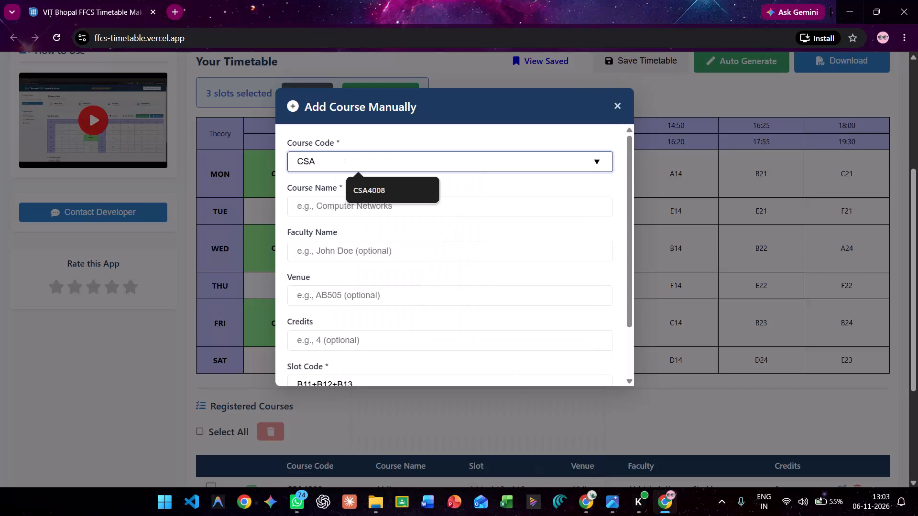
pyautogui.write('4028')
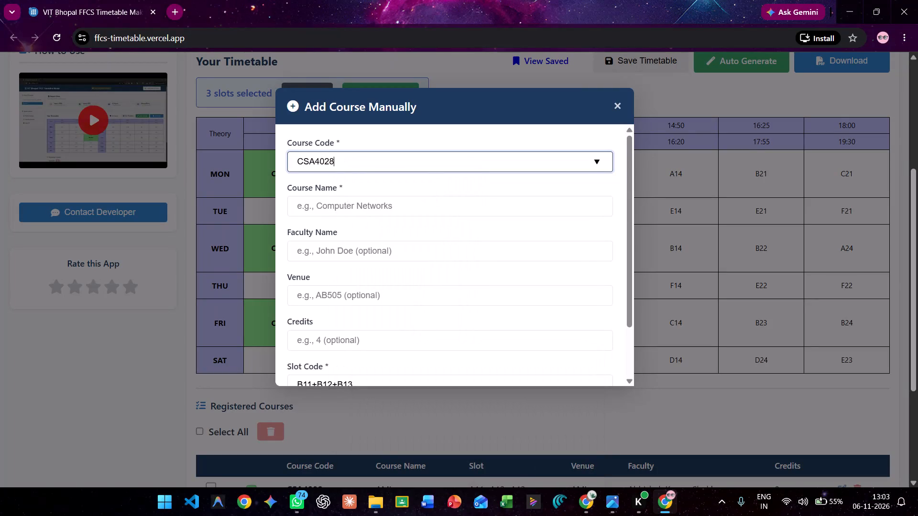
pyautogui.click(316, 203)
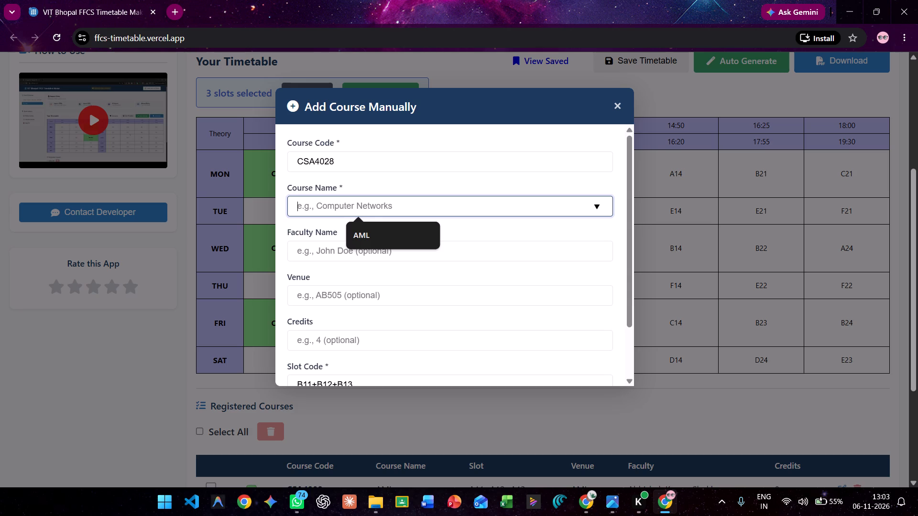
pyautogui.write('NLP')
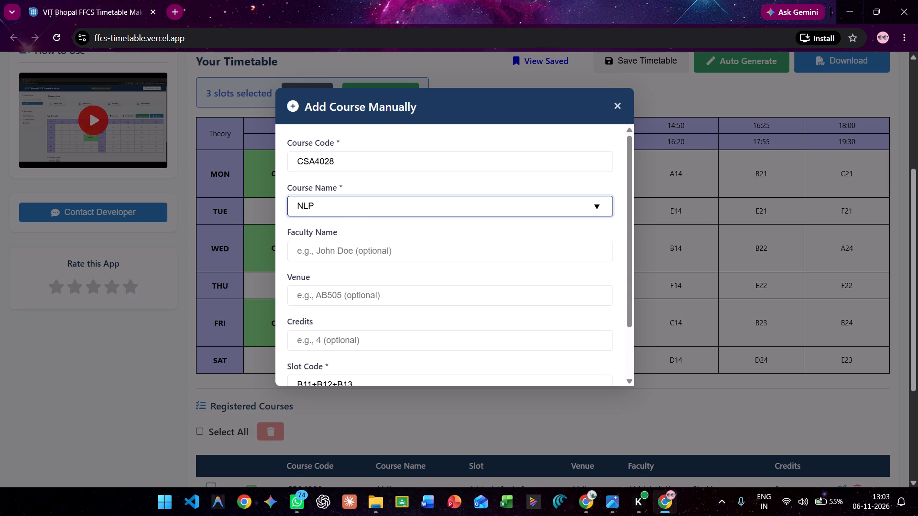
pyautogui.click(360, 255)
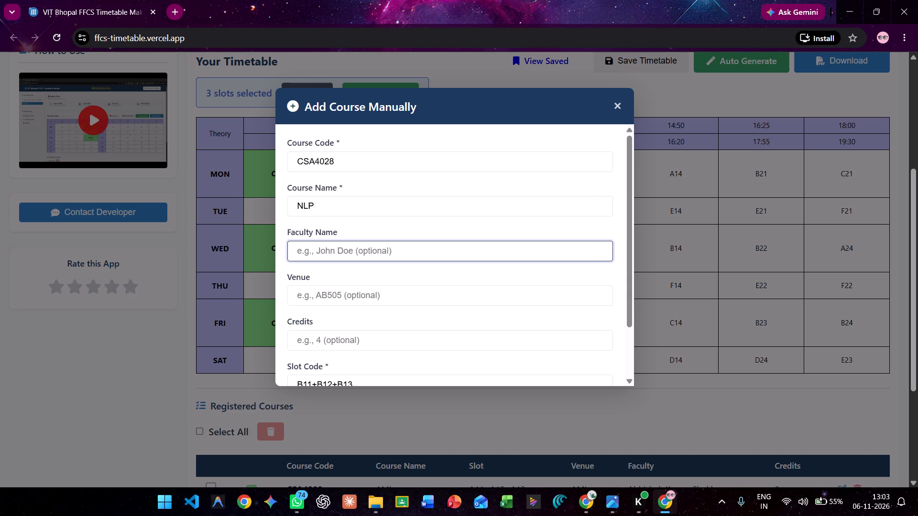
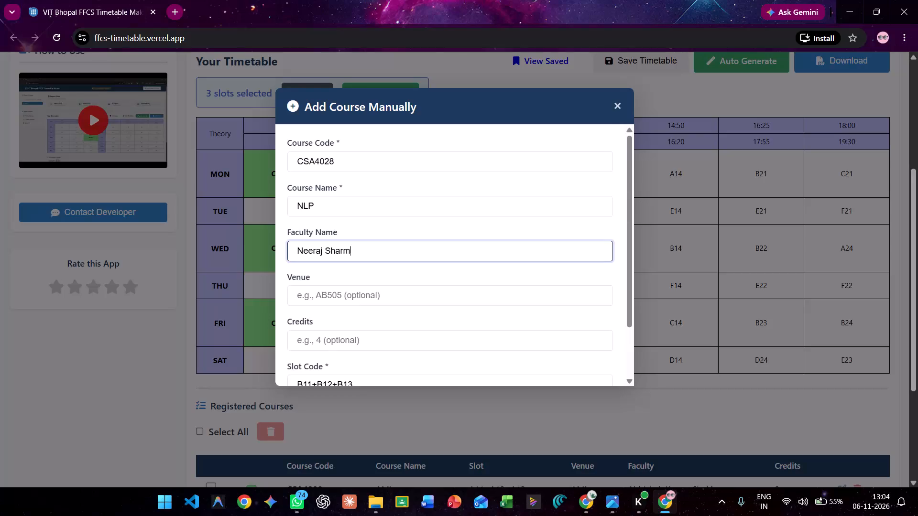
# Set the venue to NLP and add the CSA4028 course to the timetable.
pyautogui.click(362, 293)
pyautogui.write('NLP')
pyautogui.scroll(-1, 362, 293)
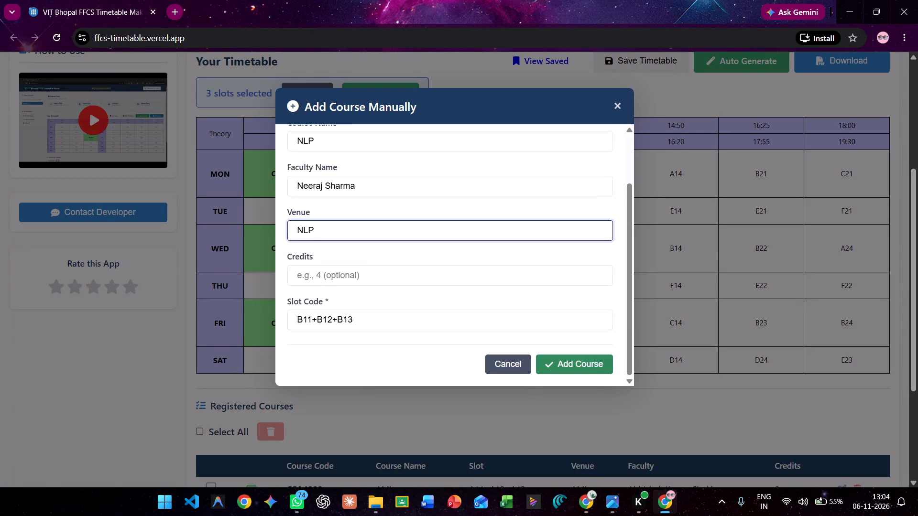
pyautogui.click(551, 359)
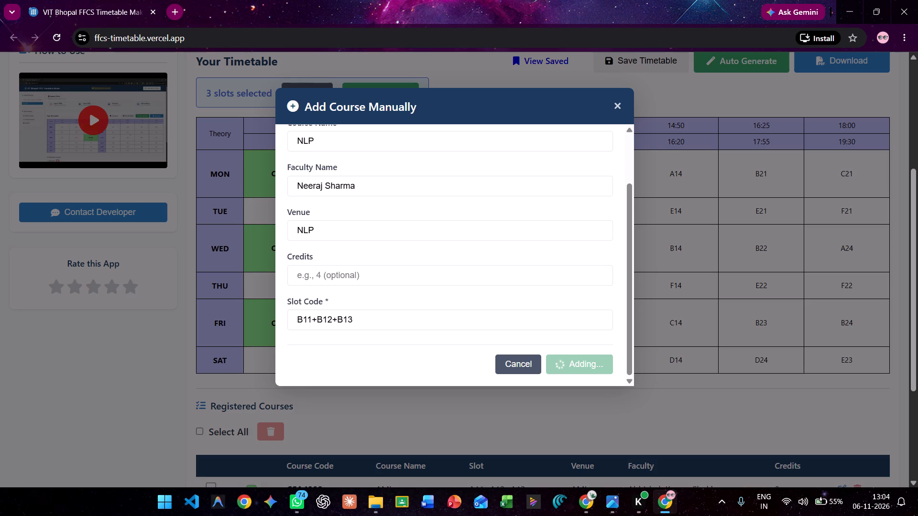
pyautogui.click(557, 117)
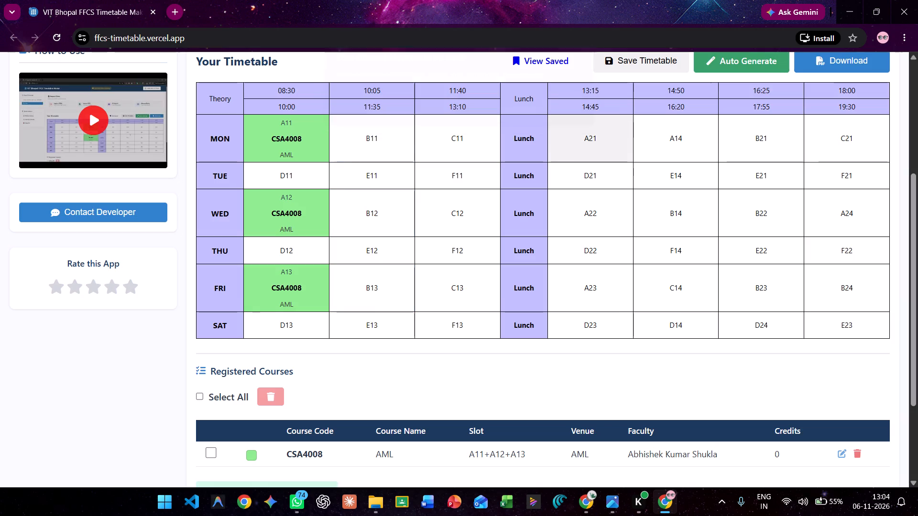
# Select timetable slots C11, C12 and C13 for another manually added course.
pyautogui.click(456, 144)
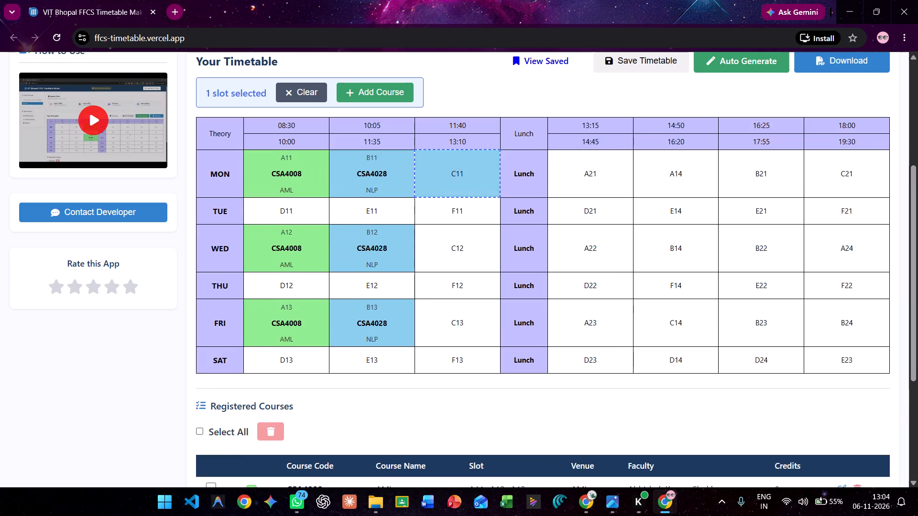
pyautogui.click(468, 249)
pyautogui.click(458, 303)
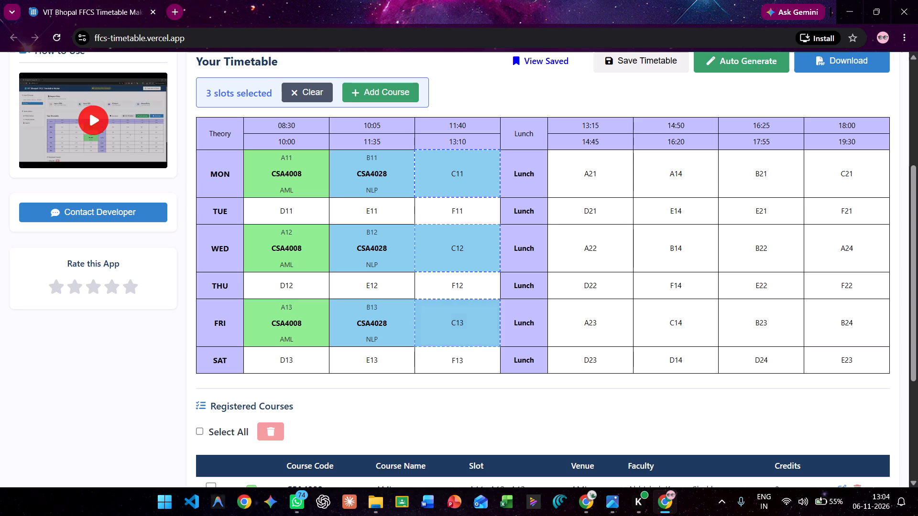
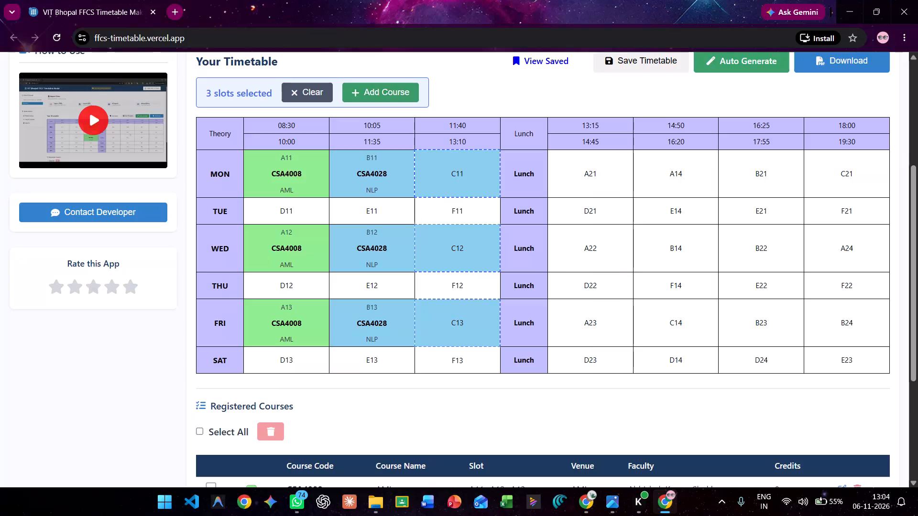
# Open a manual course entry for the selected slots C11, C12 and C13 and start filling in its course code.
pyautogui.click(386, 100)
pyautogui.scroll(3, 380, 182)
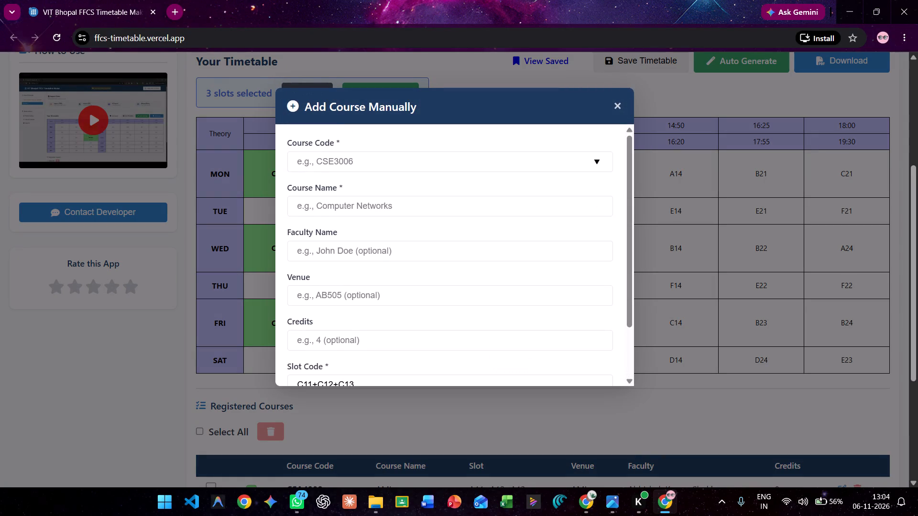
pyautogui.click(351, 161)
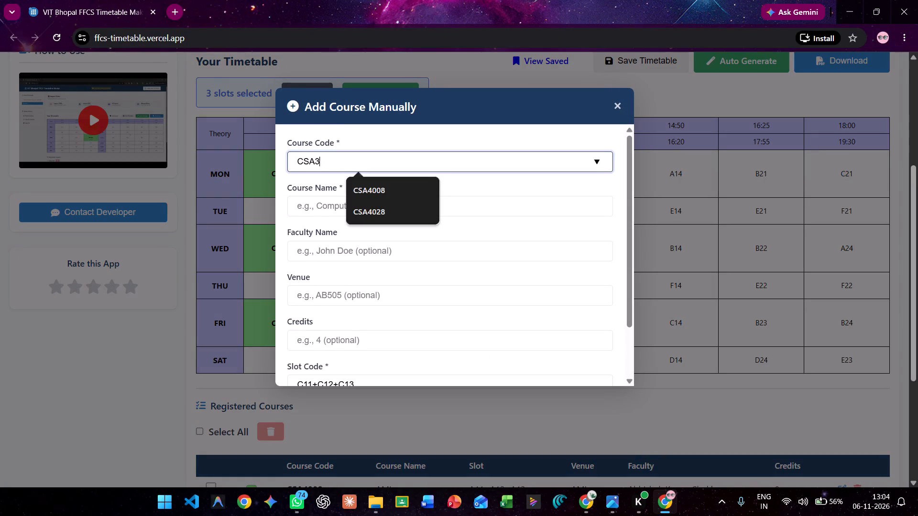
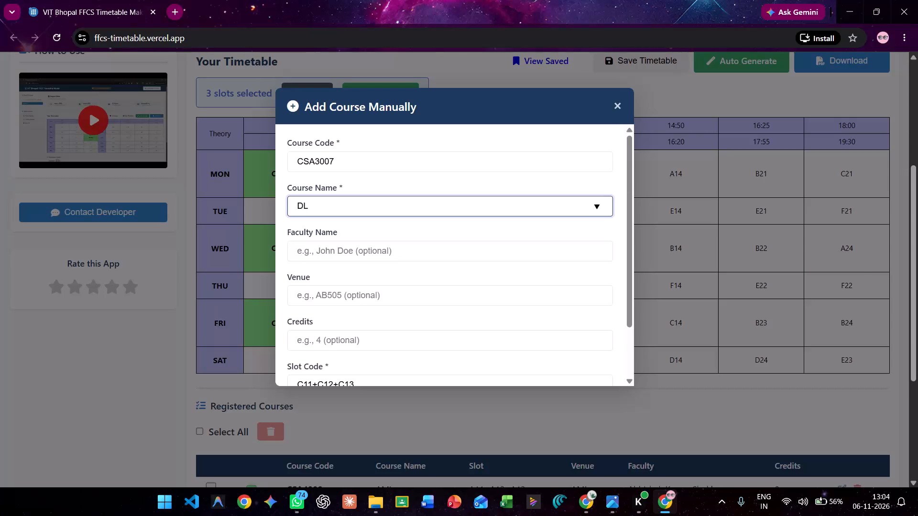
# Enter the faculty member's name in the manual entry for course CSA3007 DL.
pyautogui.click(326, 251)
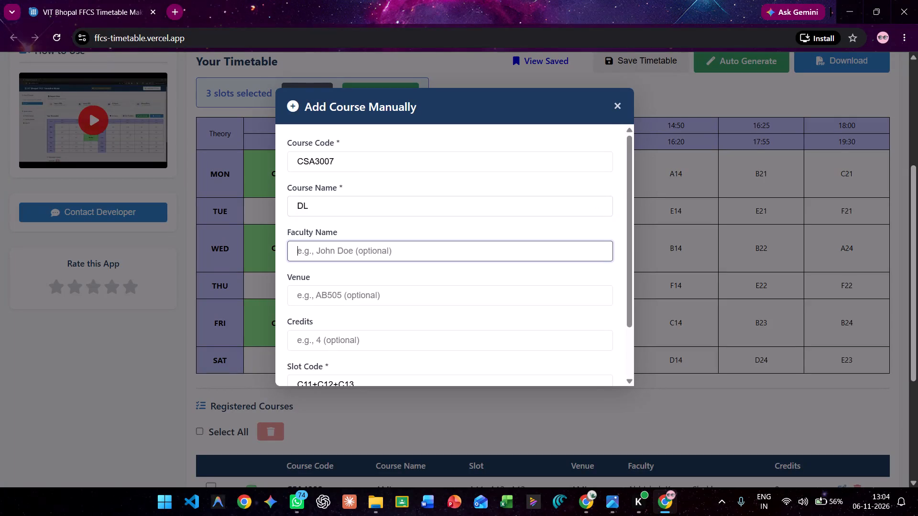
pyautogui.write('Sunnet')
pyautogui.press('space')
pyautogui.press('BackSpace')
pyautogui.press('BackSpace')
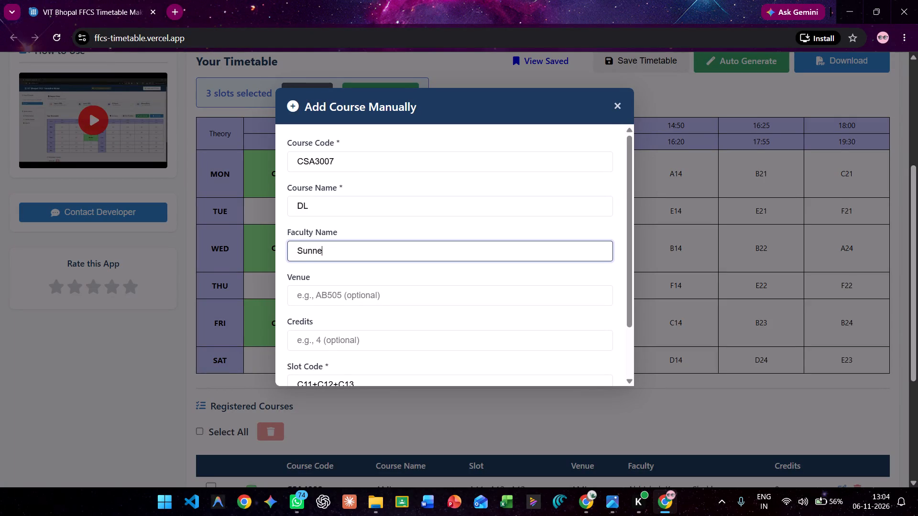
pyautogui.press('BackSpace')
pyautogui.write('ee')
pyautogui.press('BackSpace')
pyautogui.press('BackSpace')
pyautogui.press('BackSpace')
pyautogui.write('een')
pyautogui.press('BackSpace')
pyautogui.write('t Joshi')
# Set the venue to DL and add course CSA3007 to slots C11+C12+C13.
pyautogui.click(319, 292)
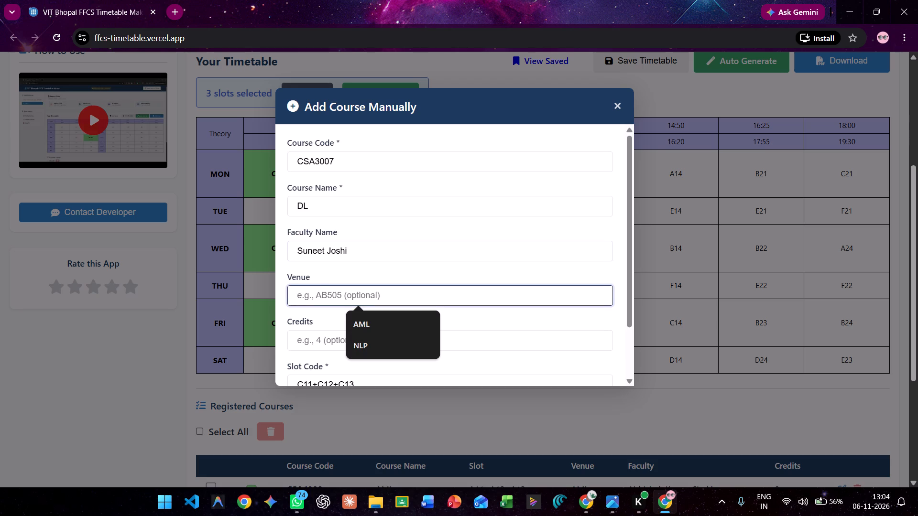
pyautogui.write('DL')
pyautogui.scroll(-1, 393, 294)
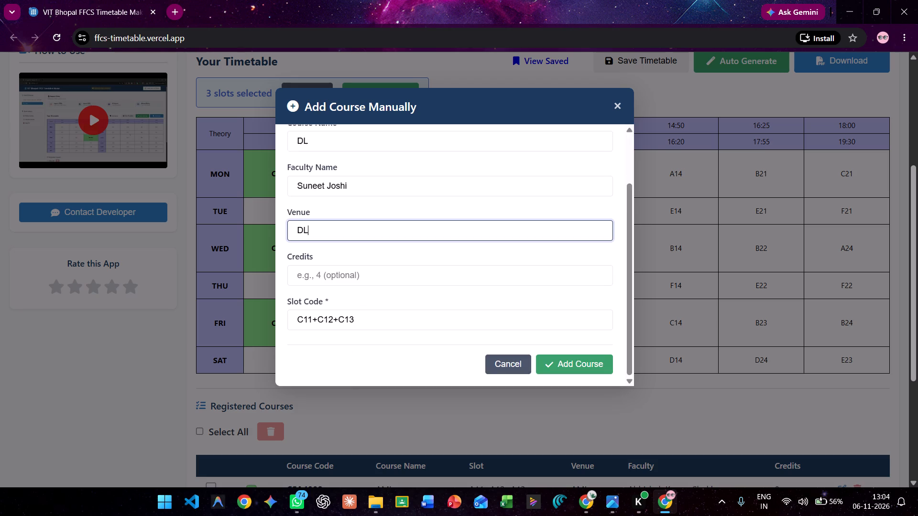
pyautogui.click(584, 368)
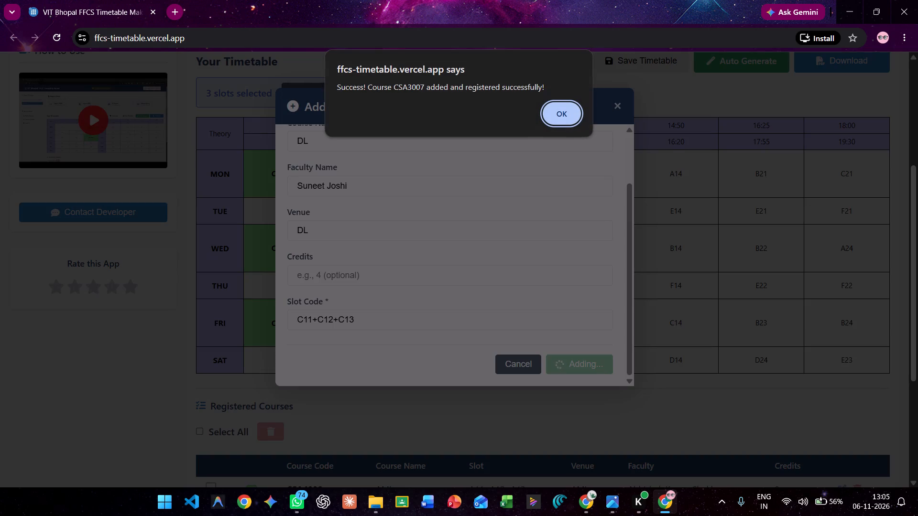
pyautogui.press('\\')
pyautogui.press('Return')
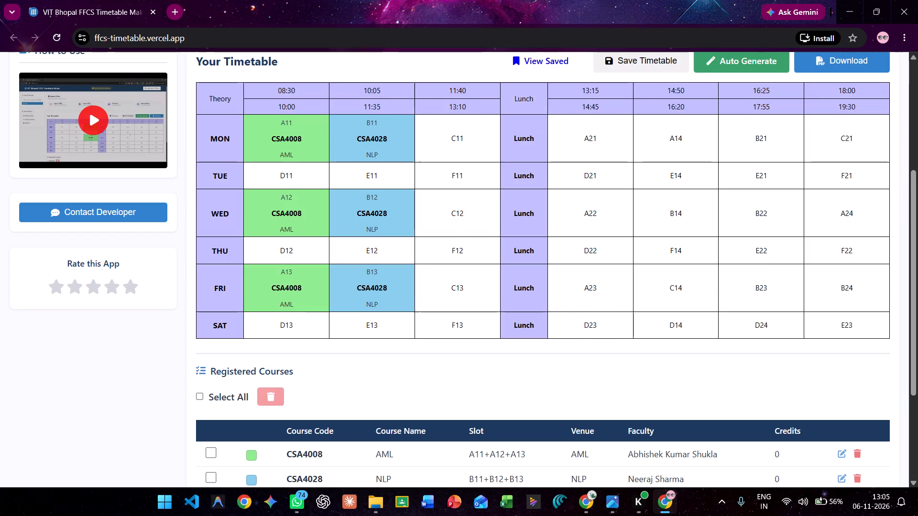
# Select timetable slots D11, D12 and A14 and open a manual course entry for them.
pyautogui.scroll(-2, 478, 312)
pyautogui.scroll(4, 478, 312)
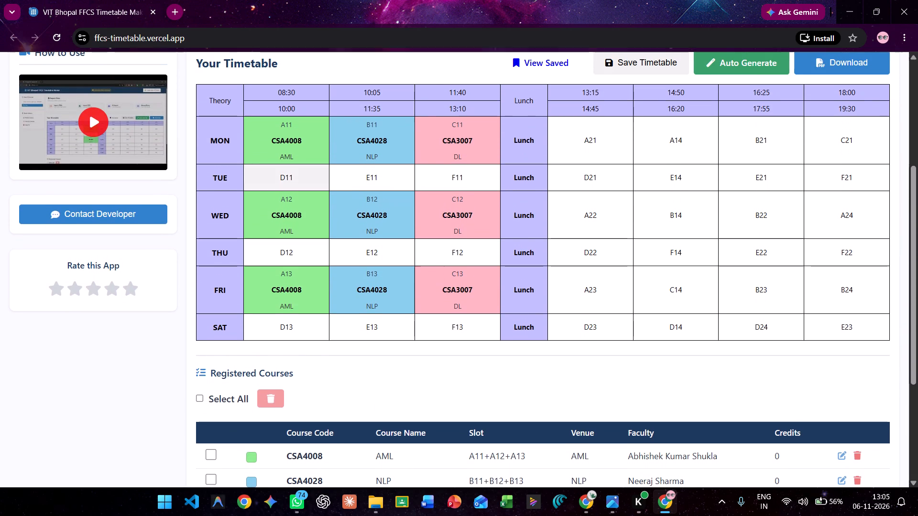
pyautogui.click(296, 180)
pyautogui.click(309, 286)
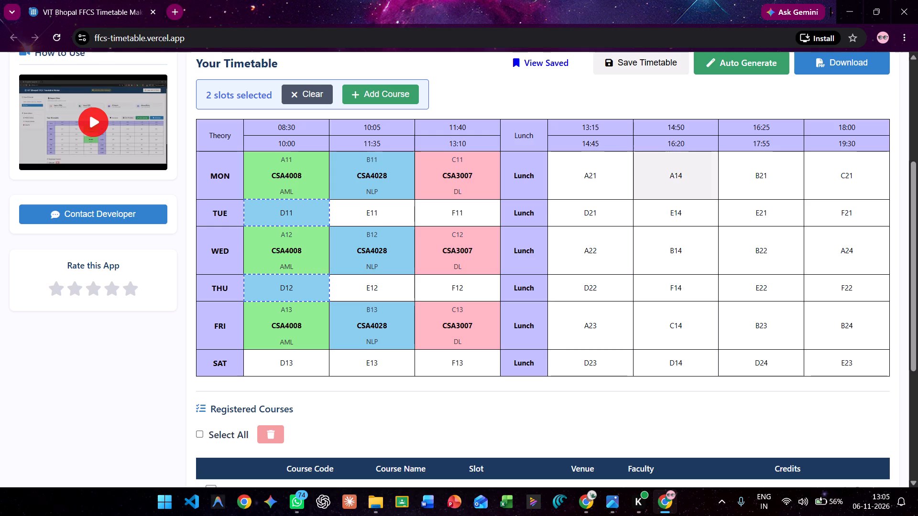
pyautogui.click(664, 175)
pyautogui.click(399, 95)
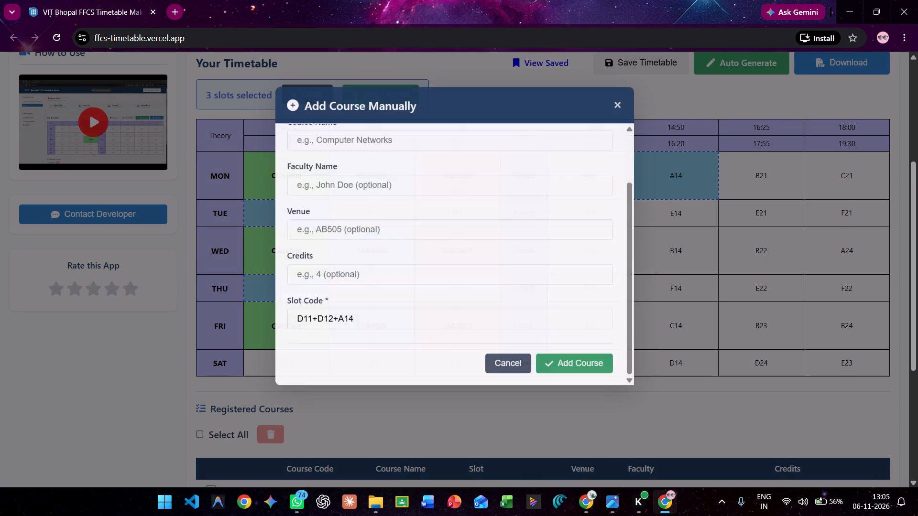
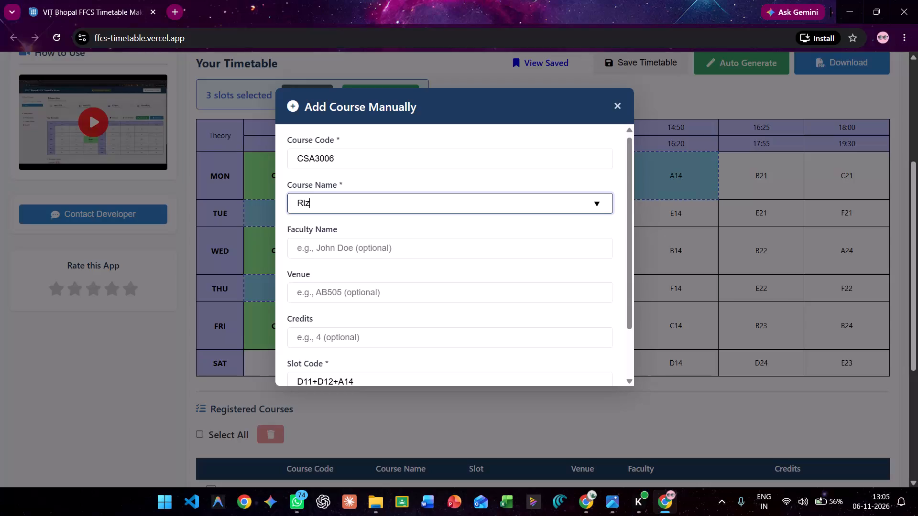
# Enter the faculty member's name as the Faculty Name in the manual entry for course CSA3006.
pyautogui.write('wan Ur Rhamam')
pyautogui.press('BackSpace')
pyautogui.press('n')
pyautogui.click(327, 248)
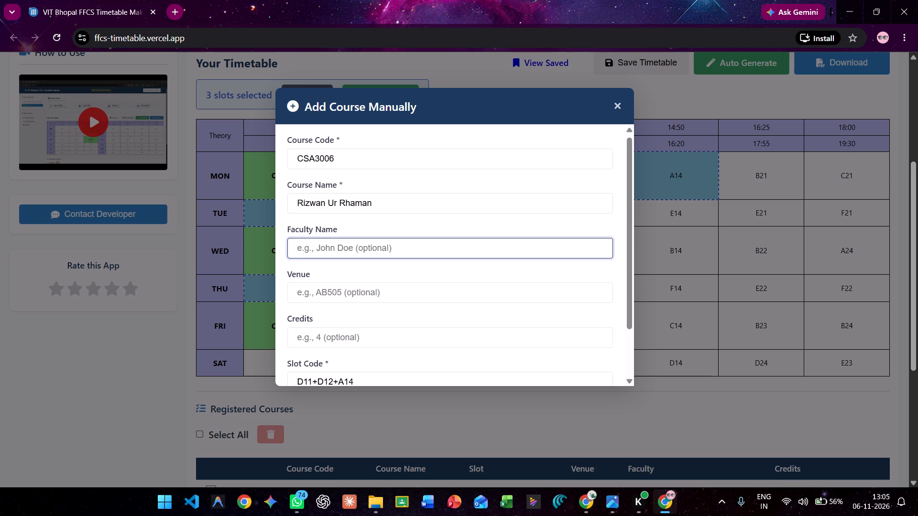
pyautogui.moveTo(376, 204); pyautogui.dragTo(279, 190)
pyautogui.hotkey('ctrl', 'c')
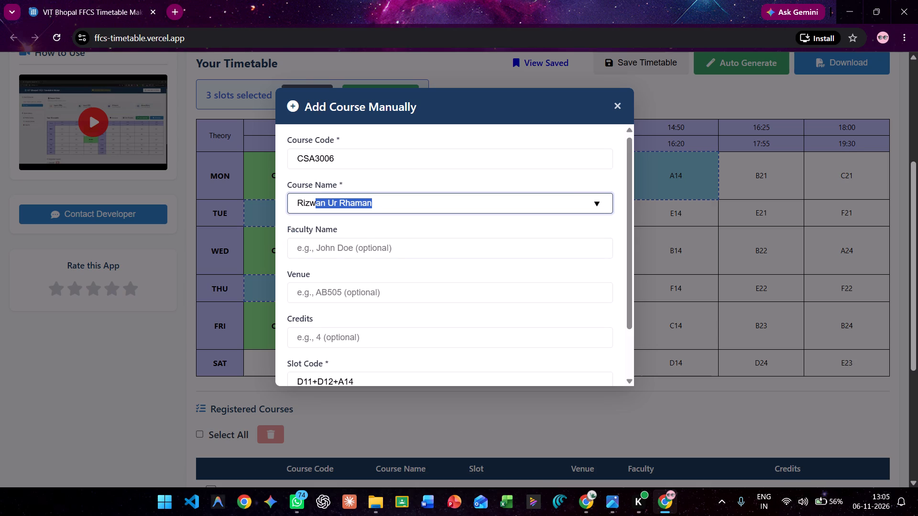
pyautogui.keyDown('ctrl'); pyautogui.click(348, 251); pyautogui.keyUp('ctrl')
pyautogui.hotkey('ctrl', 'c')
pyautogui.hotkey('ctrl', 'v')
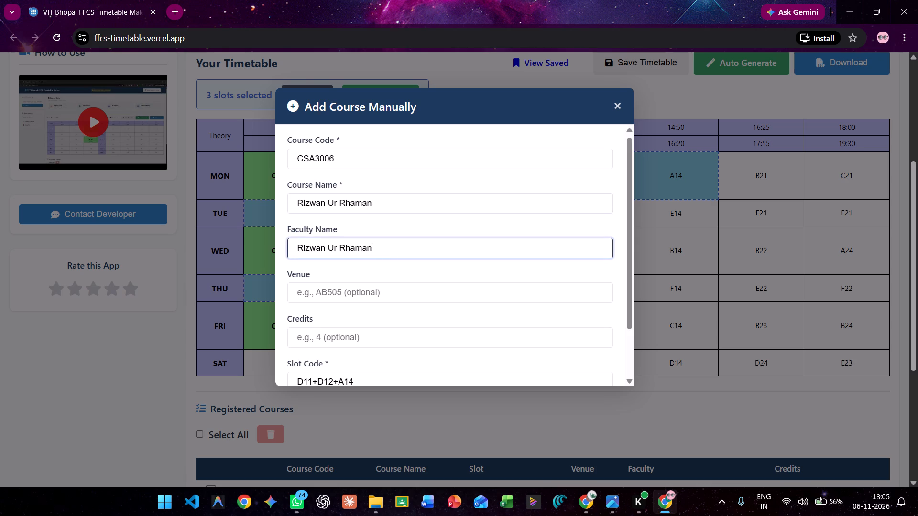
# Replace the misplaced faculty name in the Course Name of the CSA3006 manual entry.
pyautogui.moveTo(382, 209); pyautogui.dragTo(294, 215)
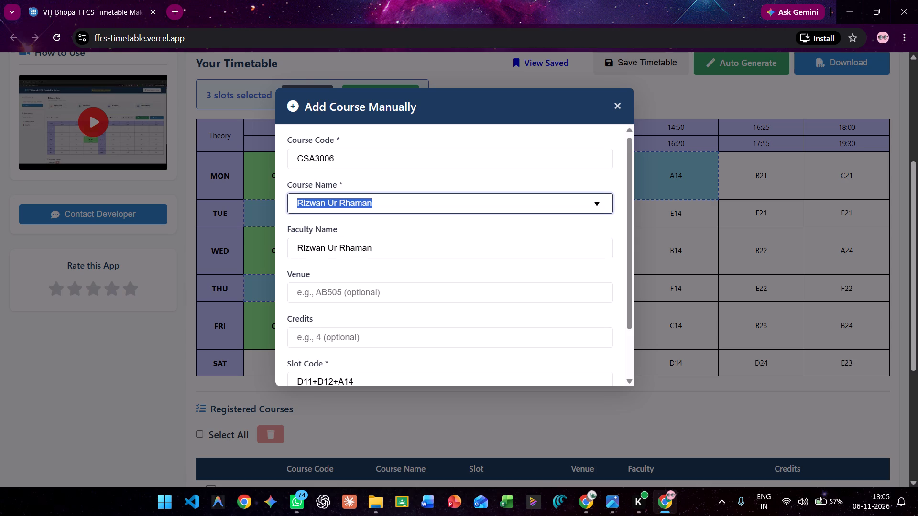
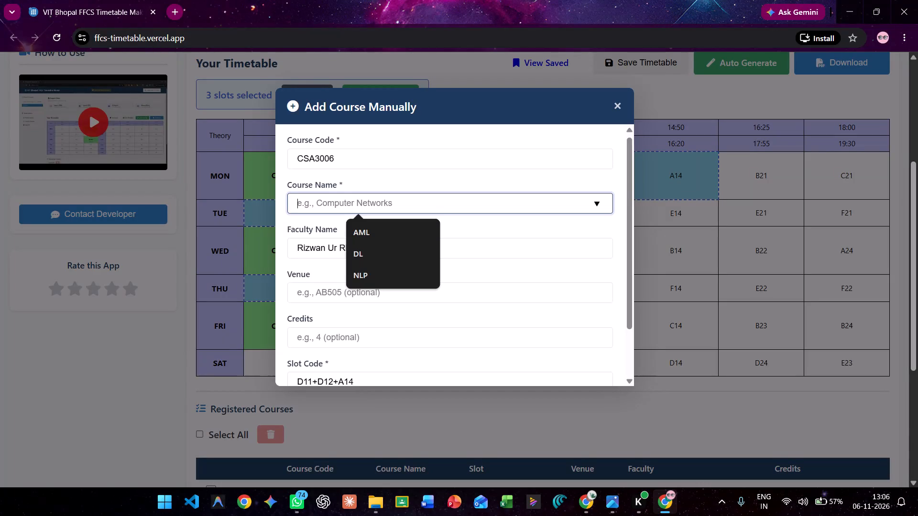
# Complete the CSA3006 entry with course name DMDW, the second faculty member's name appended after a slash, and venue DMDW, and add the course.
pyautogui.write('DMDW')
pyautogui.click(393, 253)
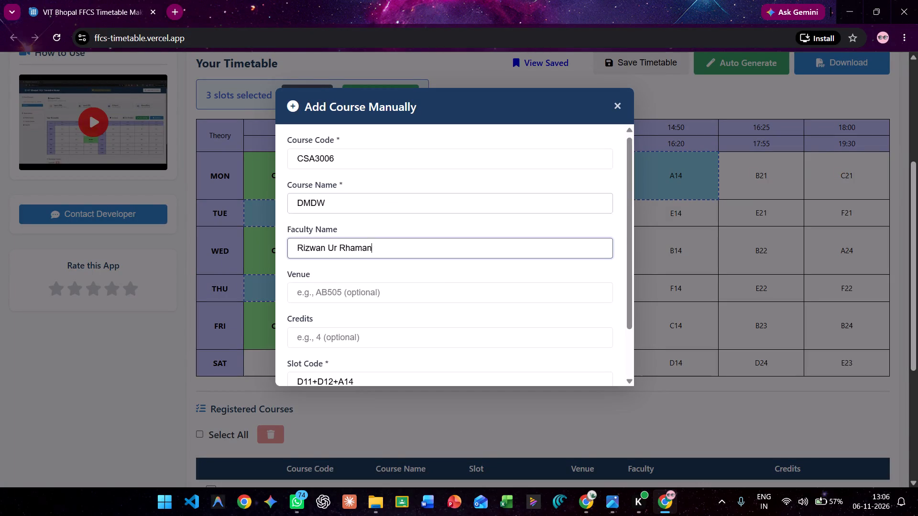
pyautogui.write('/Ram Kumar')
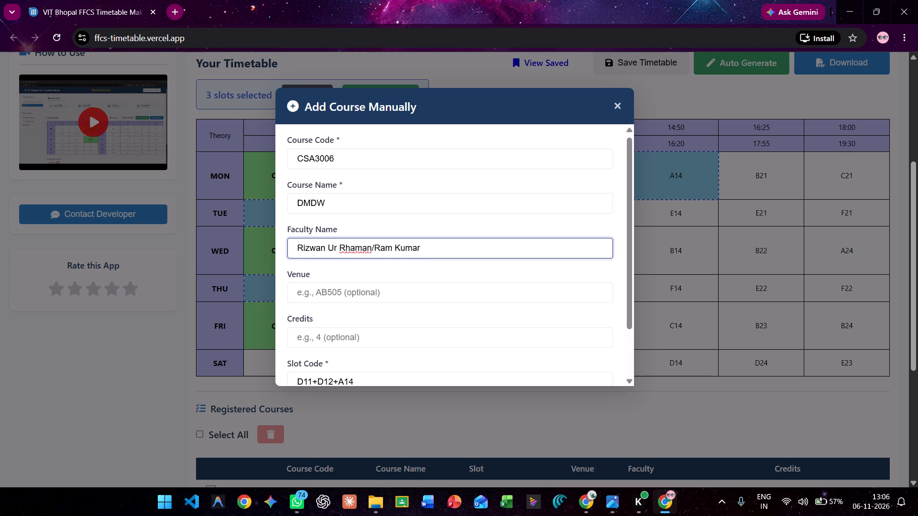
pyautogui.click(379, 300)
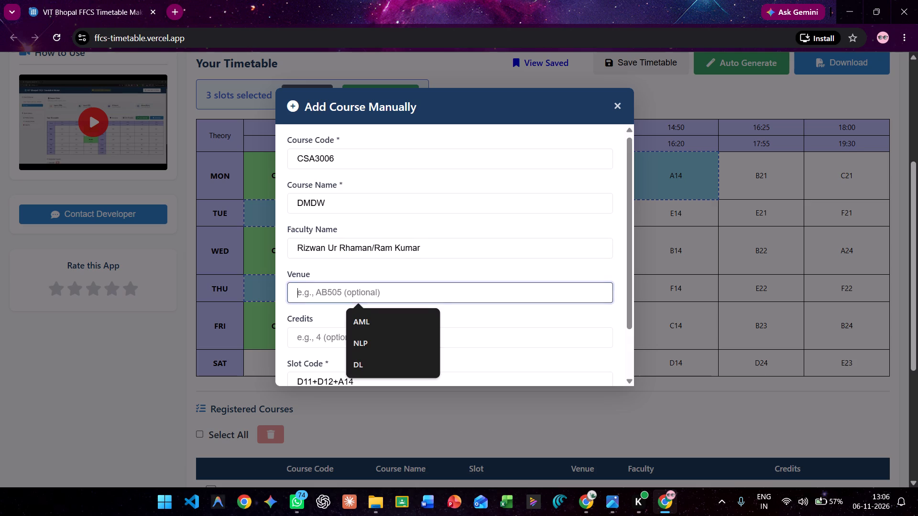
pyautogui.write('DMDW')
pyautogui.scroll(-2, 388, 304)
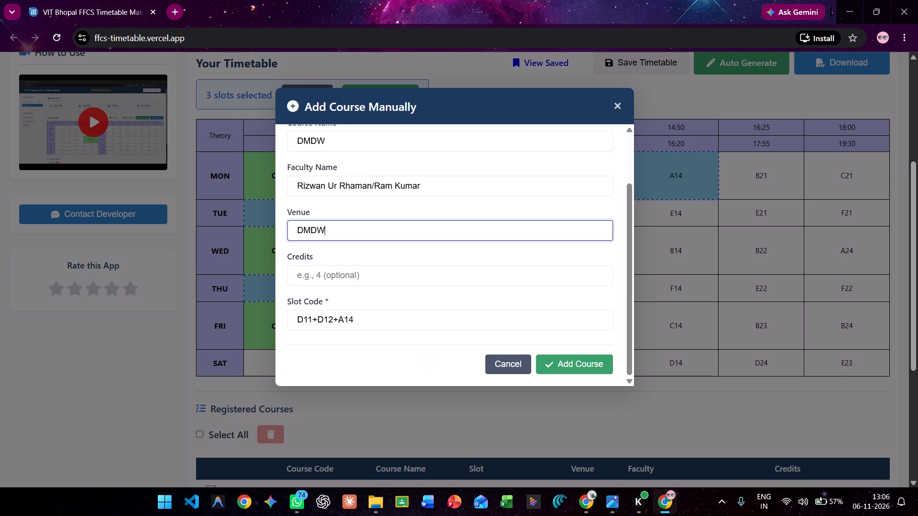
pyautogui.click(546, 363)
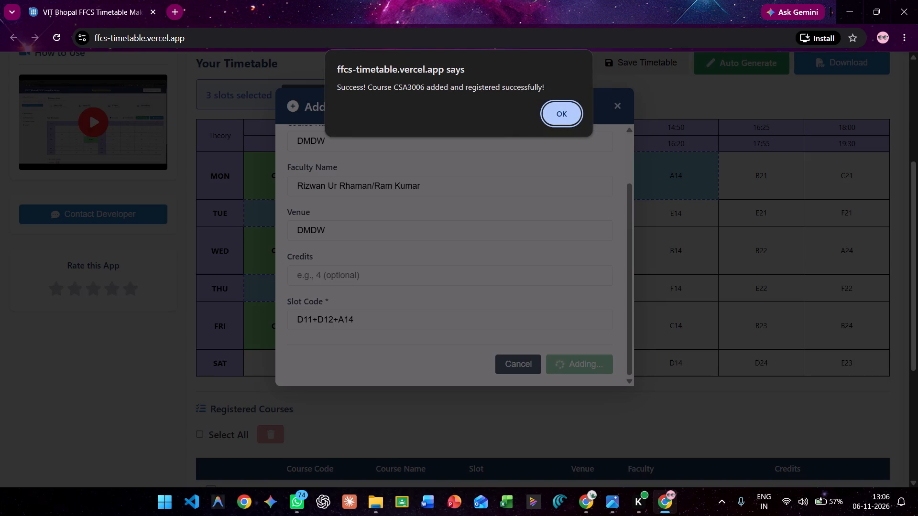
pyautogui.press('Return')
# Select slots E11, E12 and C14 and start a manual course entry for them at the Course Code.
pyautogui.click(381, 188)
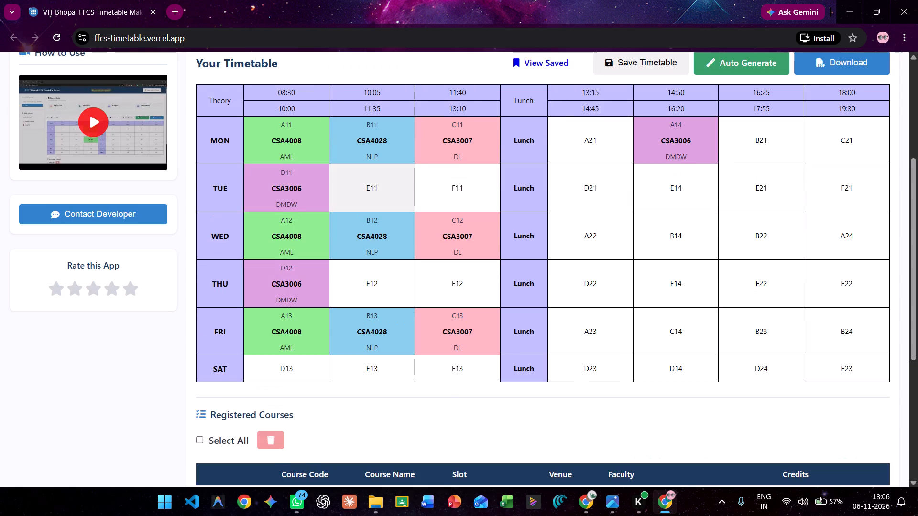
pyautogui.click(389, 312)
pyautogui.click(680, 369)
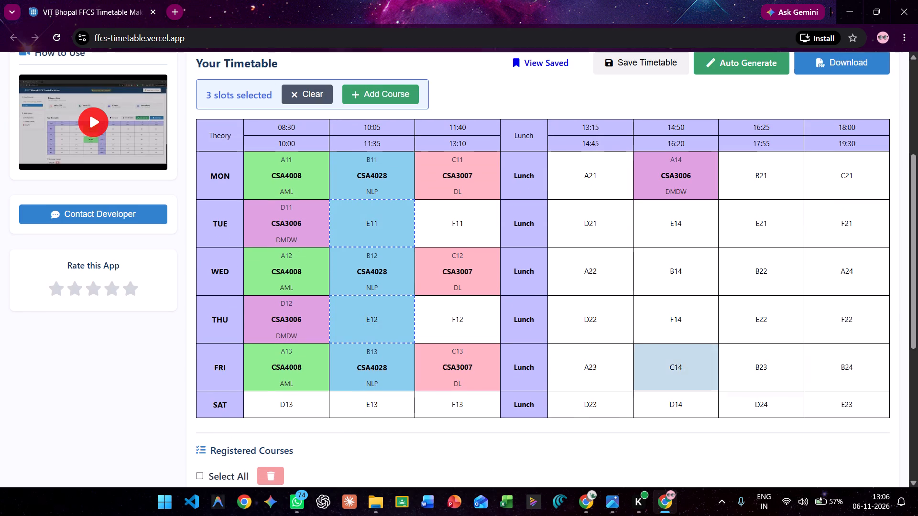
pyautogui.click(382, 96)
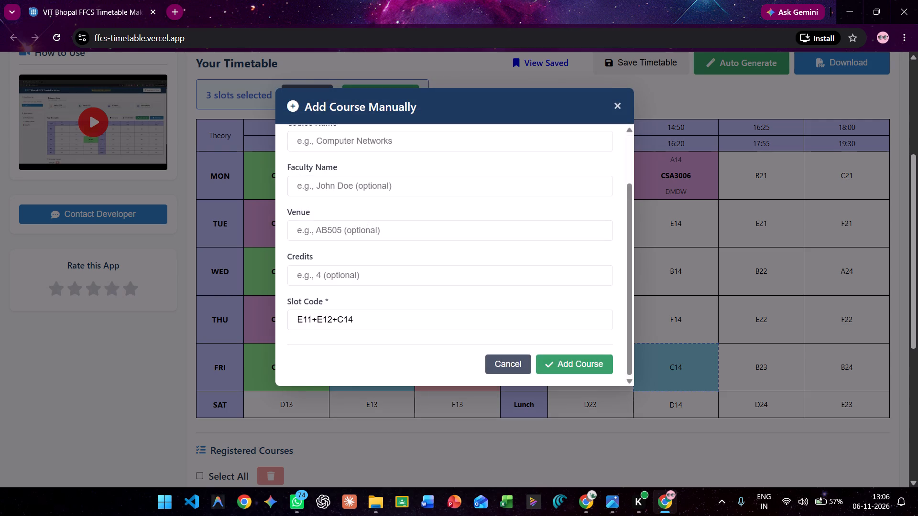
pyautogui.scroll(1, 435, 244)
pyautogui.click(372, 164)
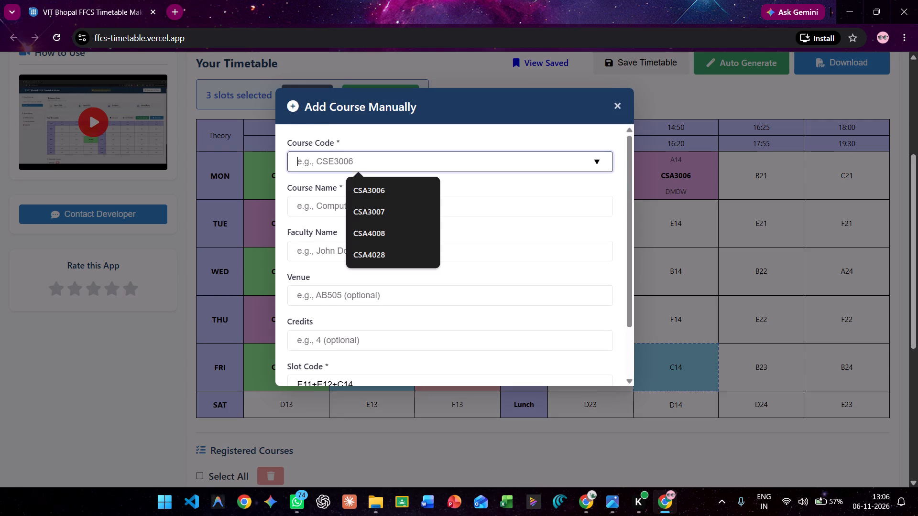
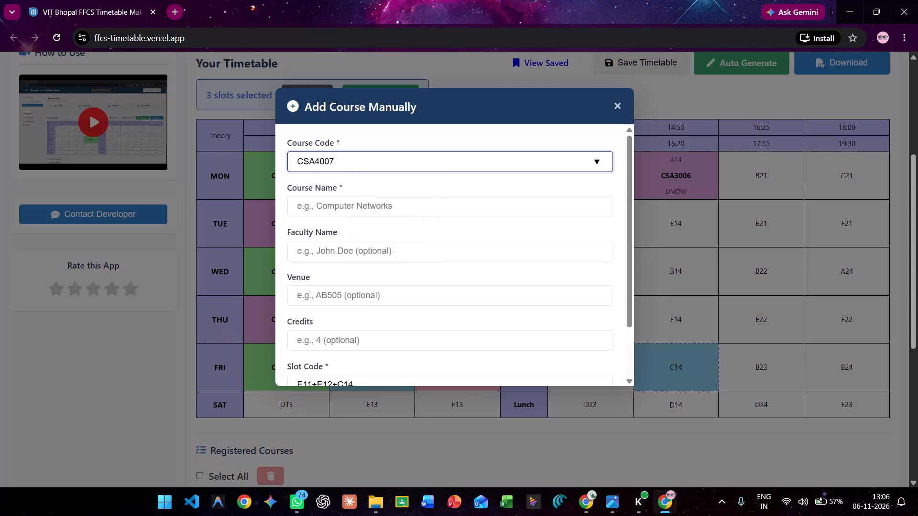
# Correct the course code to CSA4002, enter course name ANN, the faculty member's name and venue ANN, and add the course.
pyautogui.press('BackSpace')
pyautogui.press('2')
pyautogui.click(346, 208)
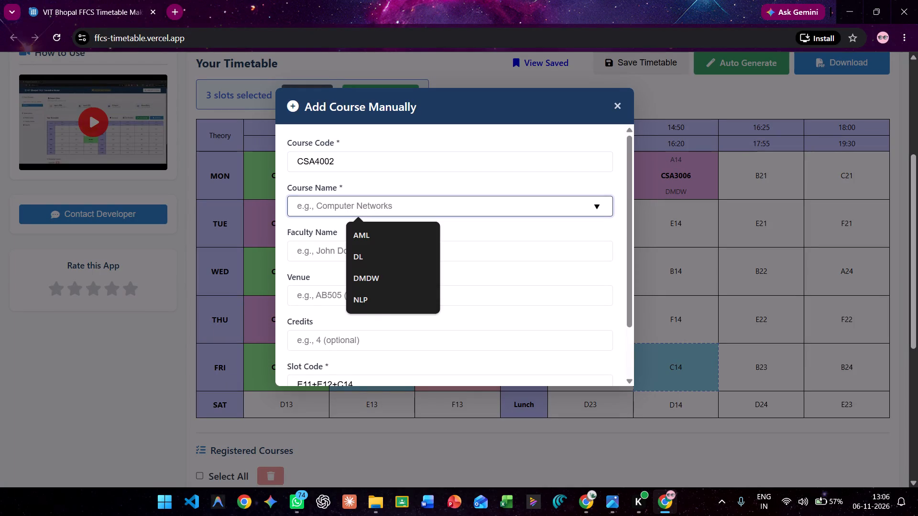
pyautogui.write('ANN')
pyautogui.click(346, 242)
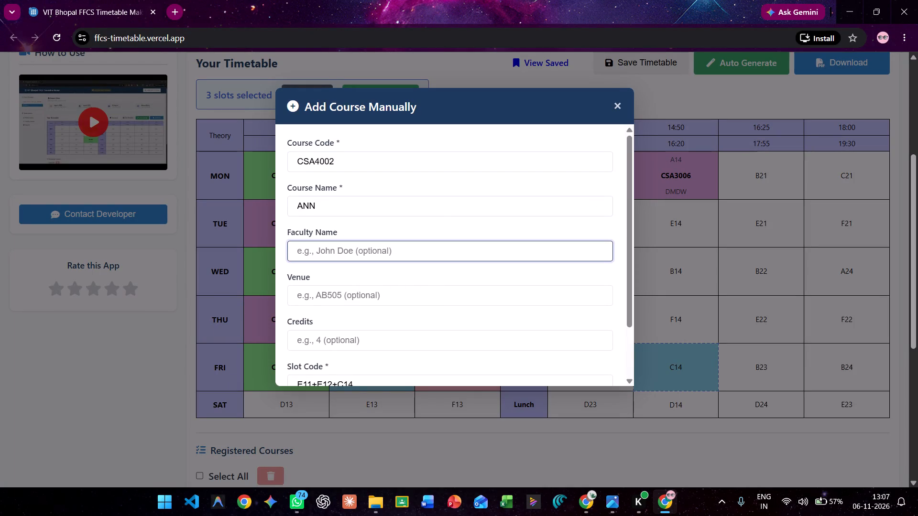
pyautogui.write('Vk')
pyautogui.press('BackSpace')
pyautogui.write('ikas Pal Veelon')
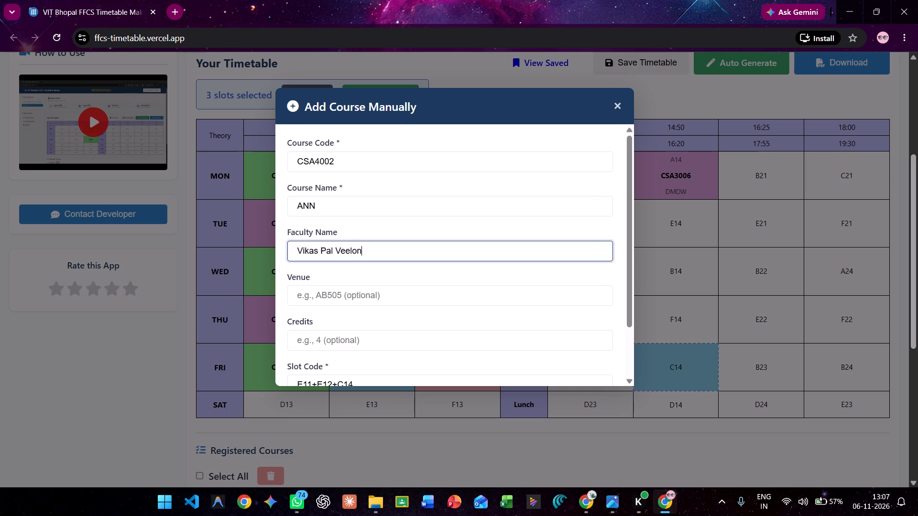
pyautogui.click(361, 294)
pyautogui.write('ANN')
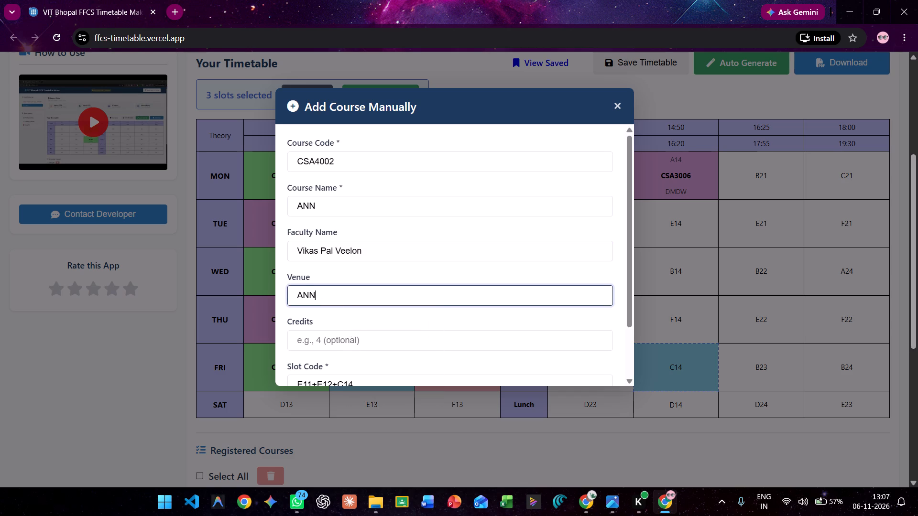
pyautogui.scroll(-1, 361, 294)
pyautogui.click(569, 365)
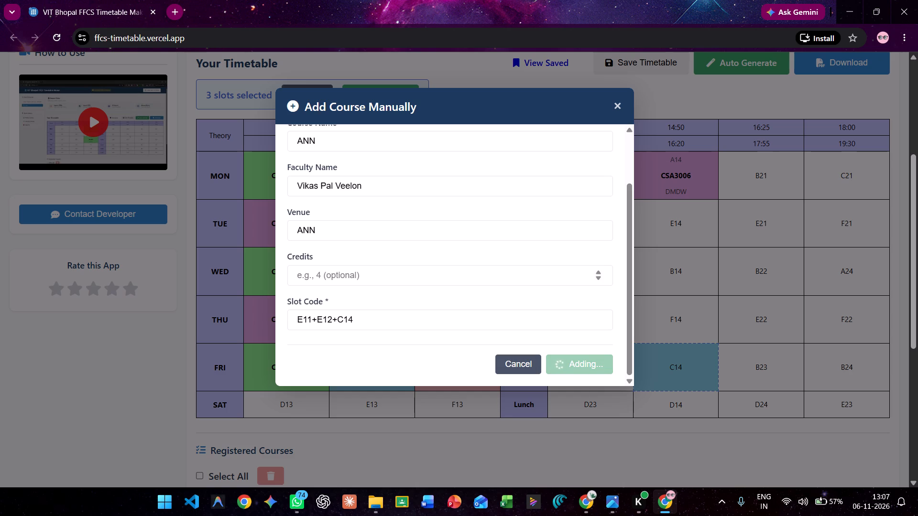
pyautogui.press('Return')
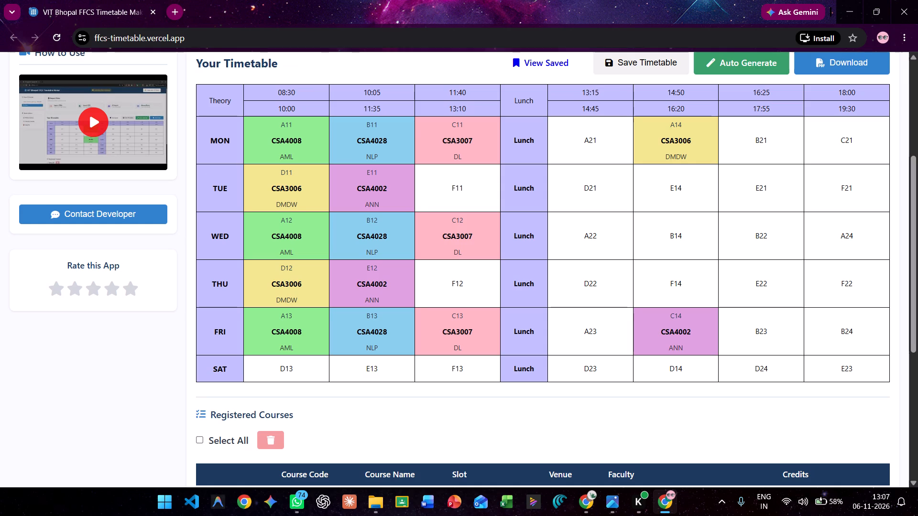
# Select slots D21, B14 and B23 in the timetable for another manually added course.
pyautogui.click(591, 207)
pyautogui.click(656, 275)
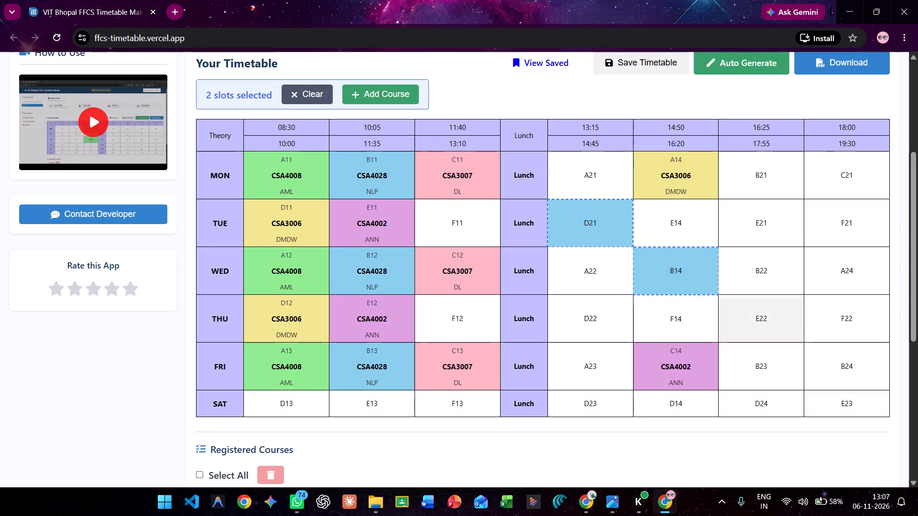
pyautogui.click(726, 320)
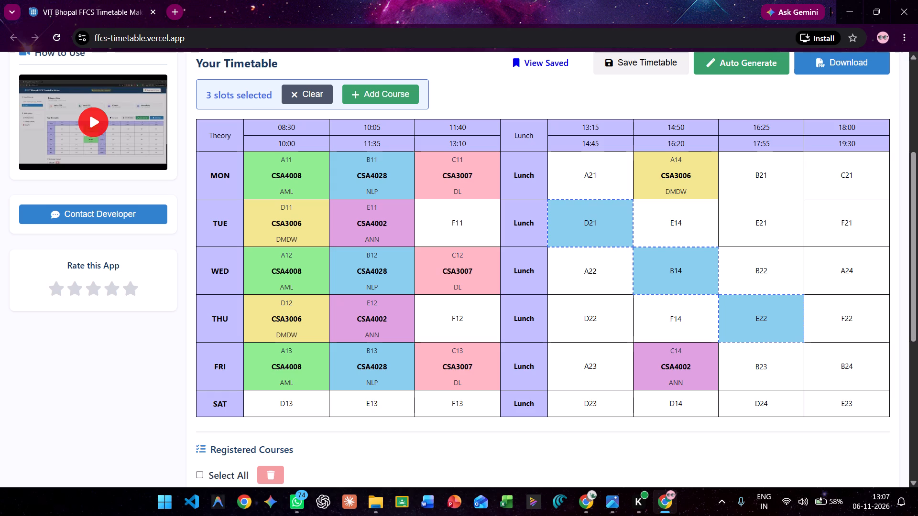
pyautogui.click(741, 319)
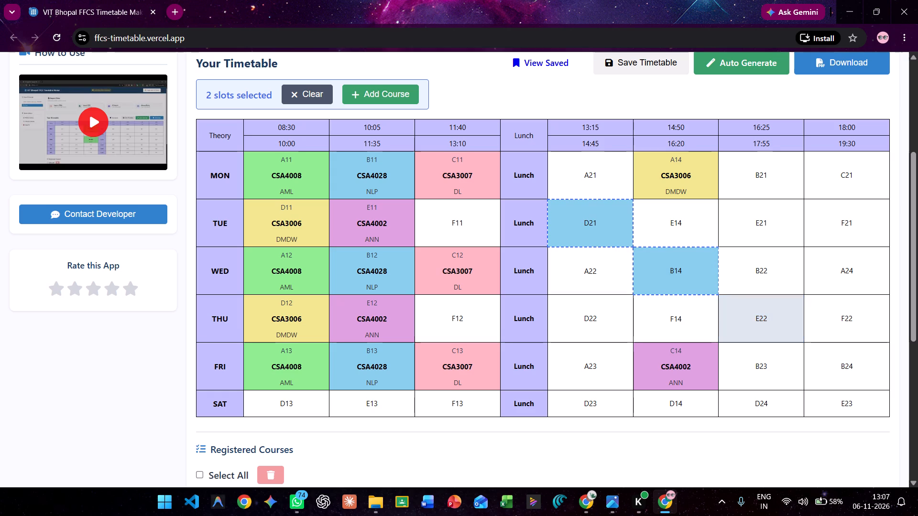
pyautogui.click(764, 374)
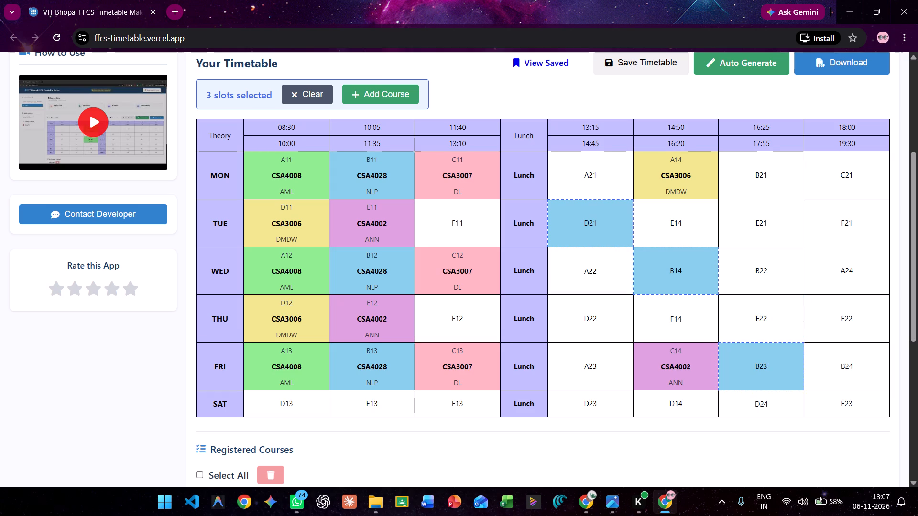
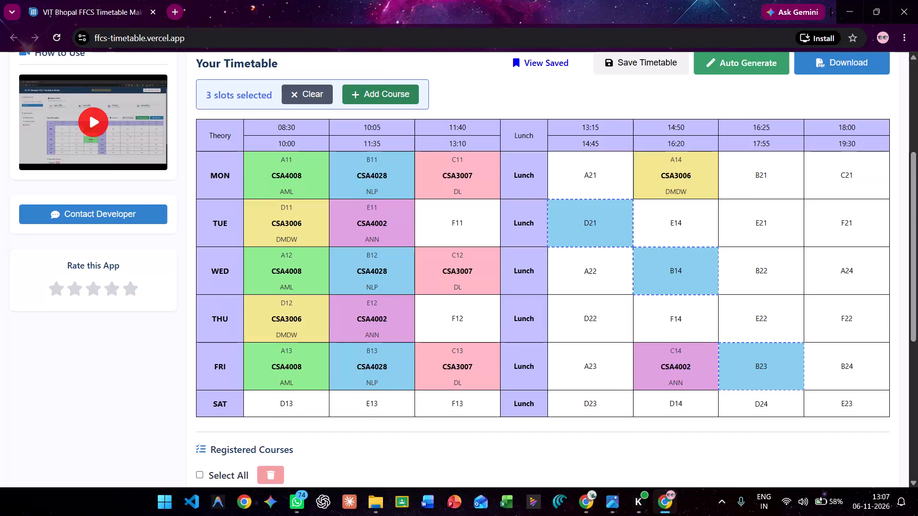
# Manually add course CSE3016 to the selected slots, with course name AWS, faculty ETHNUS and venue AWS.
pyautogui.click(363, 87)
pyautogui.scroll(2, 377, 198)
pyautogui.click(345, 162)
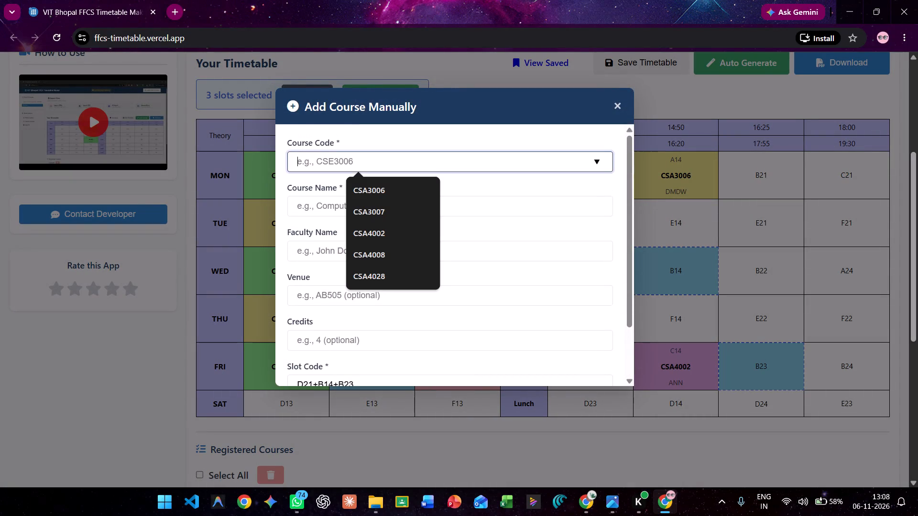
pyautogui.write('CSE3016')
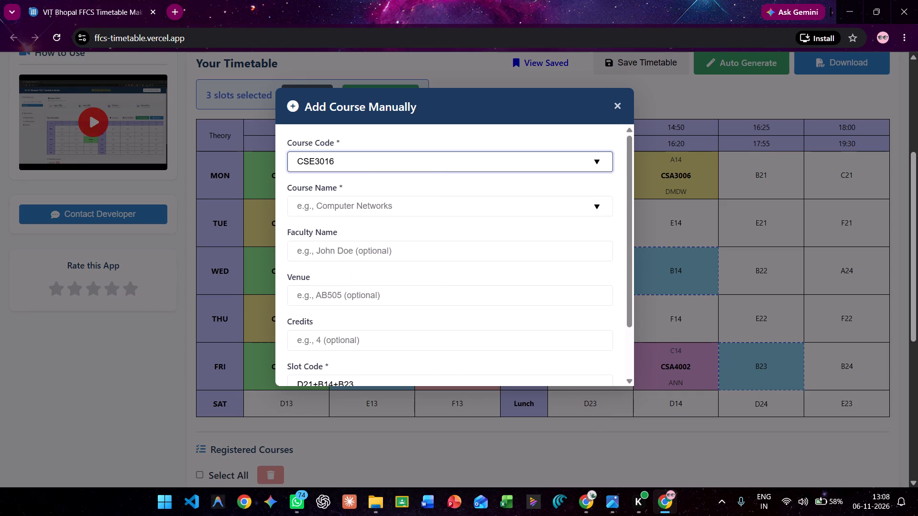
pyautogui.click(339, 204)
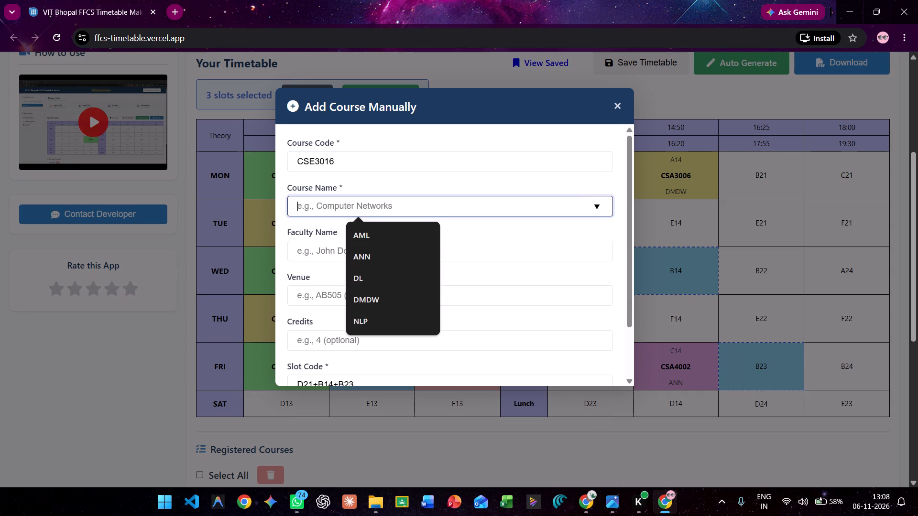
pyautogui.write('AWS')
pyautogui.click(326, 247)
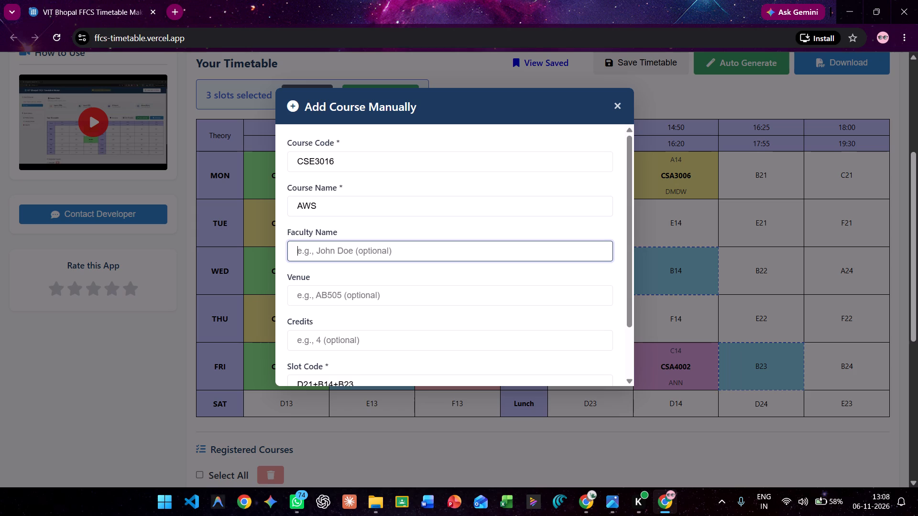
pyautogui.write('ETHNUS')
pyautogui.click(312, 294)
pyautogui.write('AWS')
pyautogui.scroll(-1, 312, 294)
pyautogui.click(567, 365)
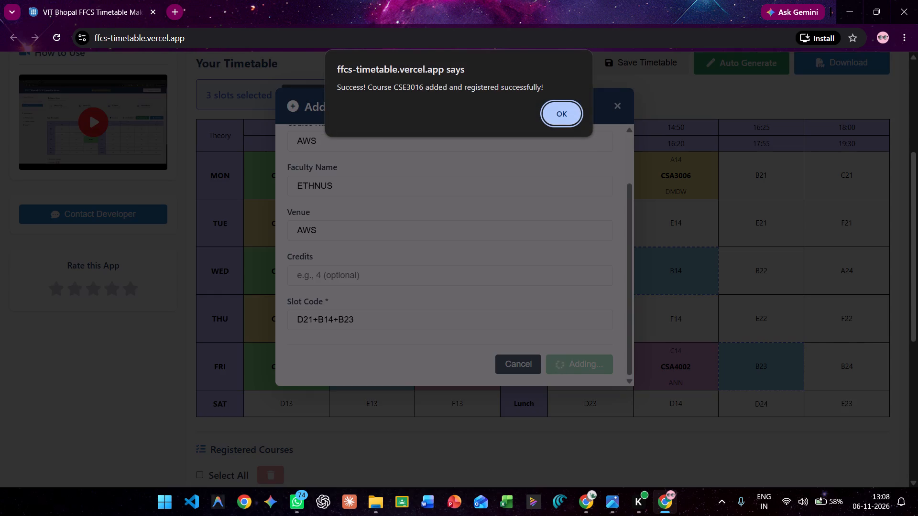
pyautogui.press('Return')
# Select slot E14 and start a manual course for it with code PLA1006 and course name LT.
pyautogui.click(655, 187)
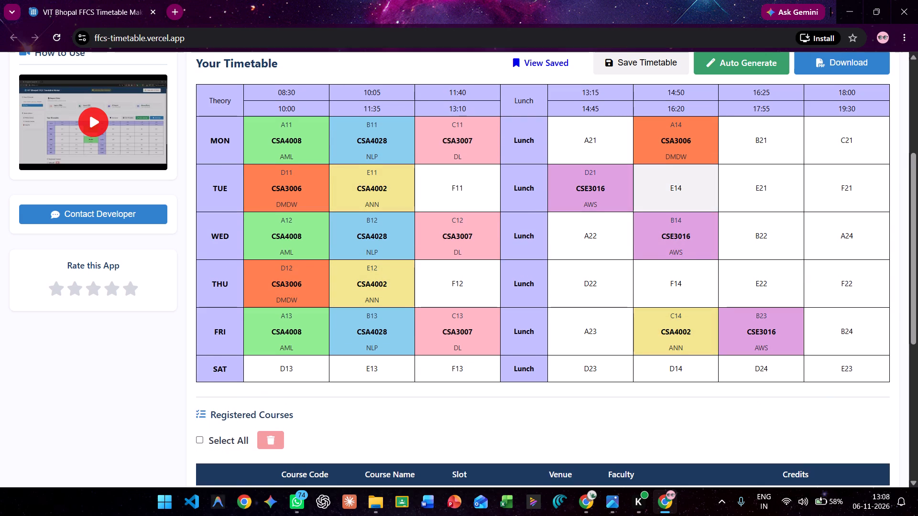
pyautogui.click(667, 192)
pyautogui.click(369, 101)
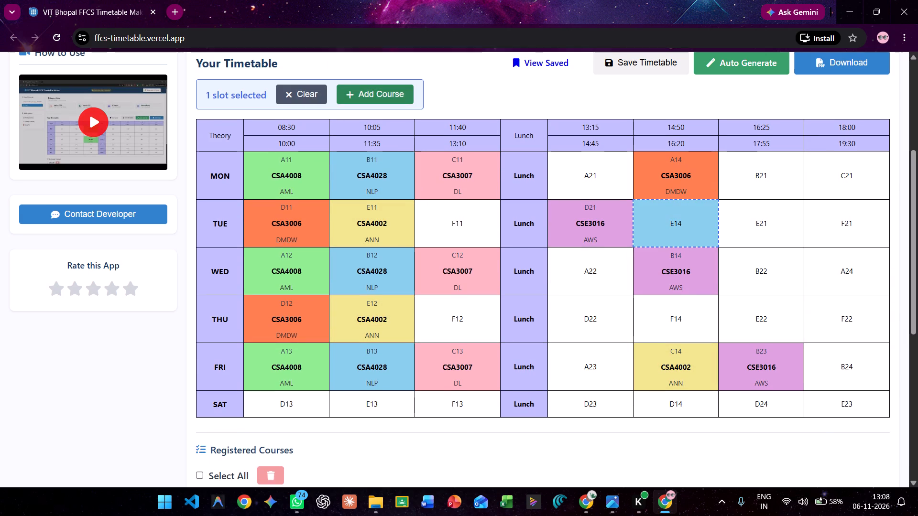
pyautogui.scroll(2, 377, 153)
pyautogui.click(365, 161)
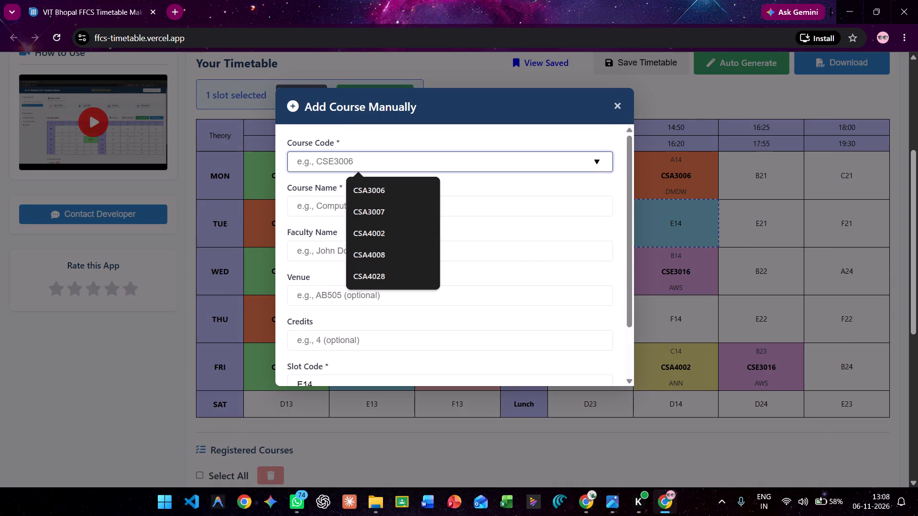
pyautogui.hotkey('shift', 's')
pyautogui.hotkey('shift', 'BackSpace')
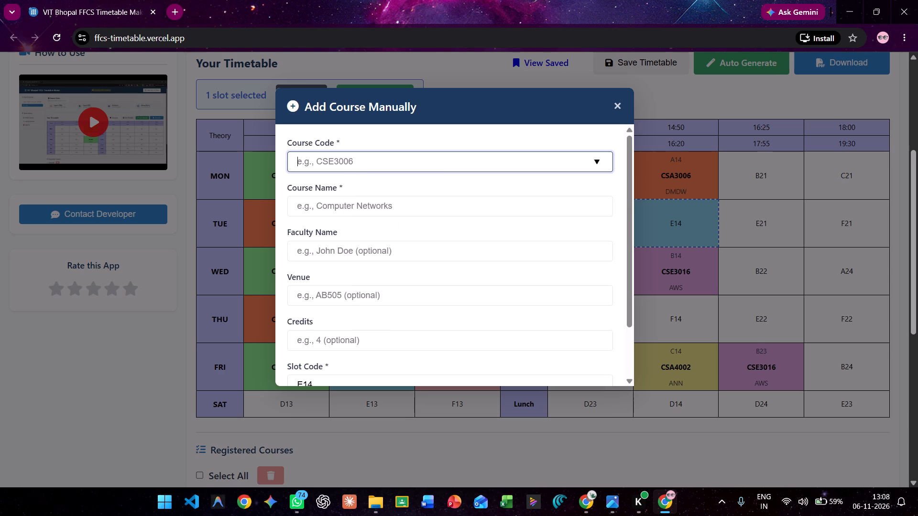
pyautogui.write('PLA')
pyautogui.write('1006')
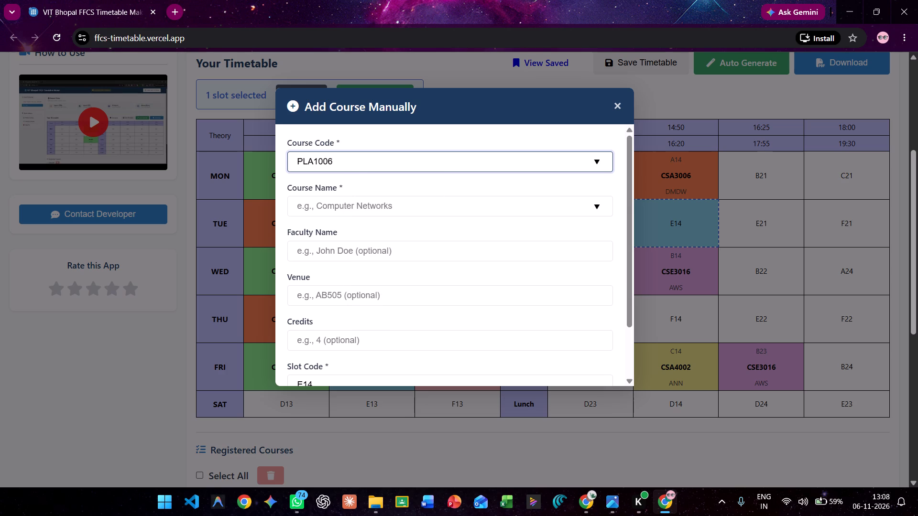
pyautogui.click(363, 205)
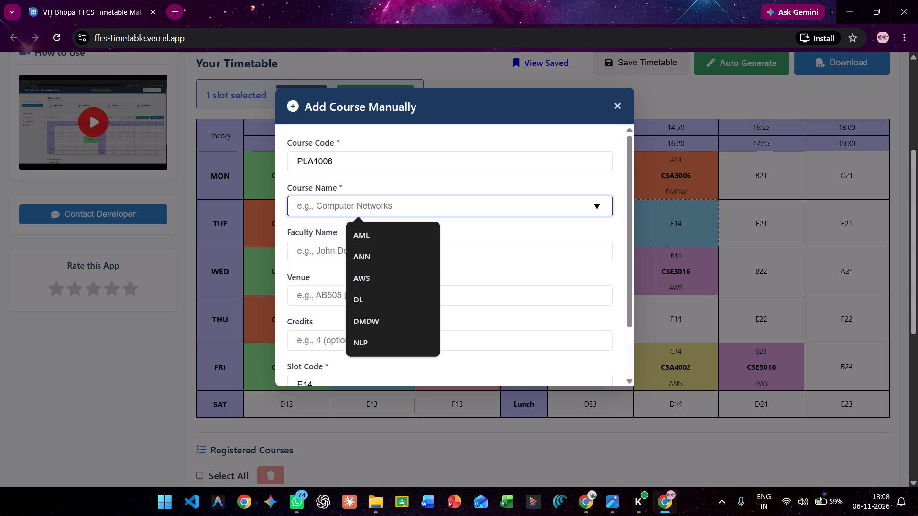
pyautogui.write('LT')
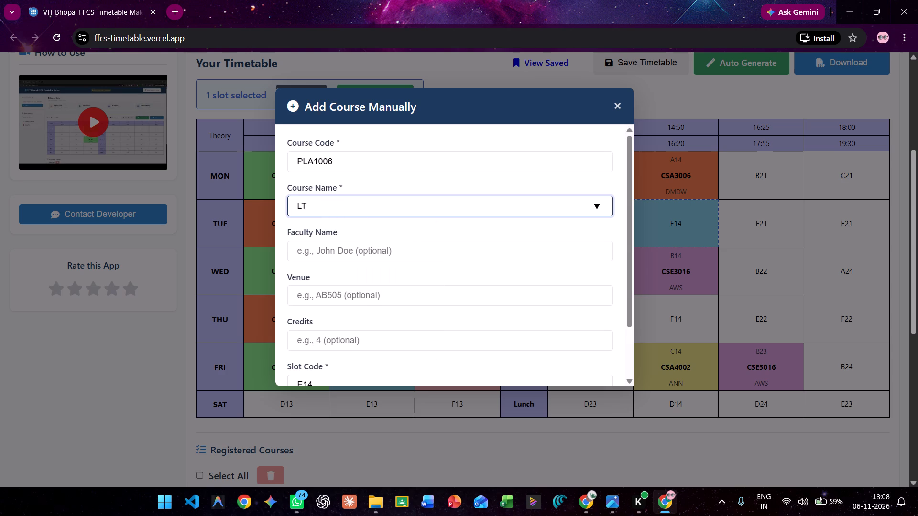
# Enter faculty PAT TRAINER and venue LT for the PLA1006 course and add it.
pyautogui.click(326, 247)
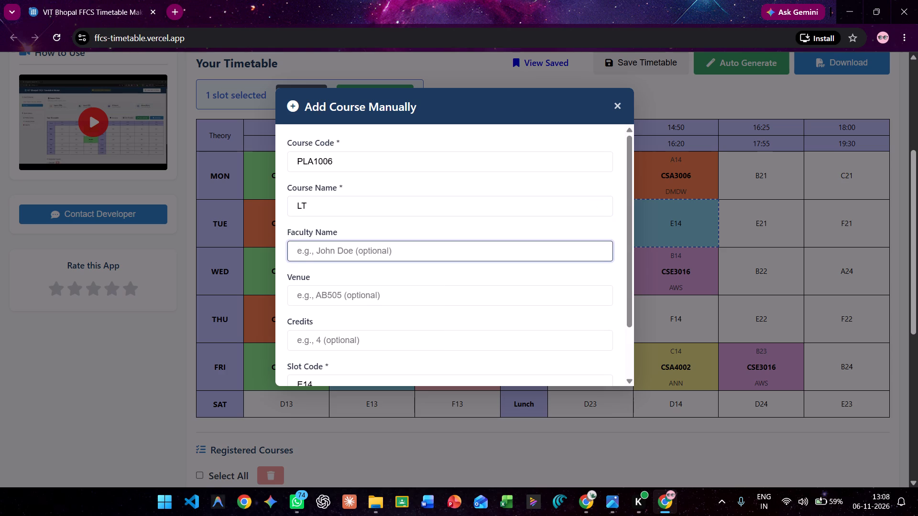
pyautogui.write('PAT TRAN')
pyautogui.hotkey('shift', 'BackSpace')
pyautogui.write('INER')
pyautogui.click(350, 297)
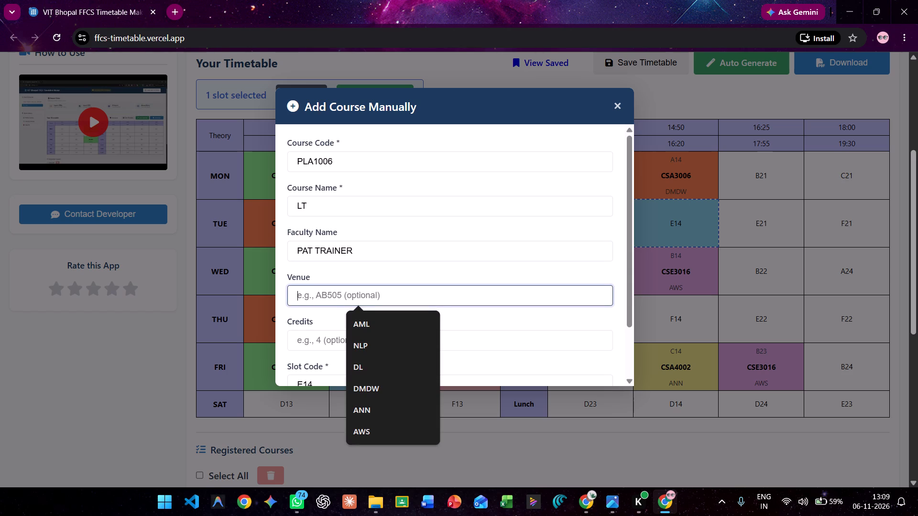
pyautogui.write('LY')
pyautogui.hotkey('shift', 'BackSpace')
pyautogui.hotkey('shift', 't')
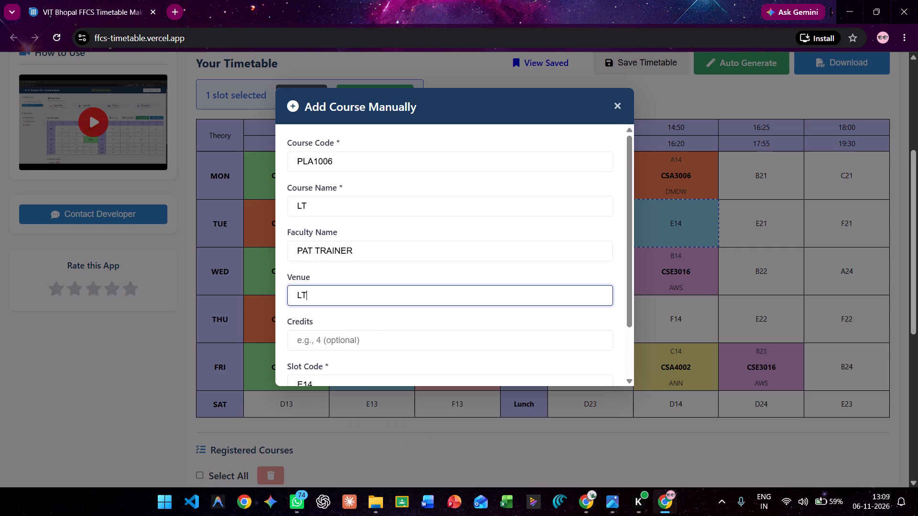
pyautogui.scroll(-1, 358, 291)
pyautogui.click(559, 366)
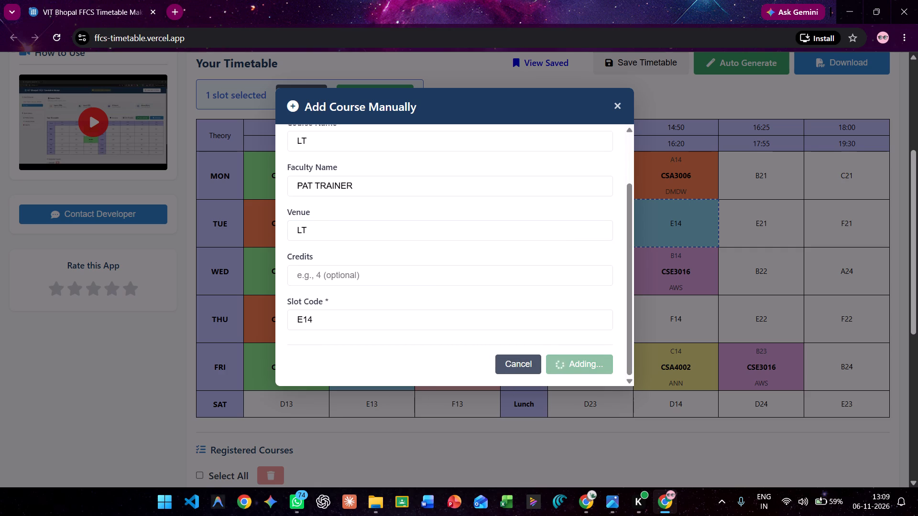
pyautogui.press('Return')
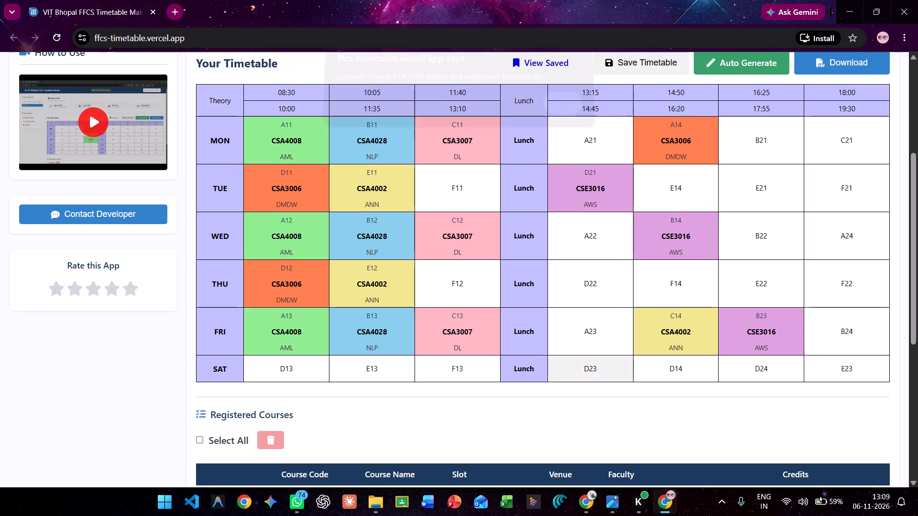
# Capture a rectangular screenshot of the whole Your Timetable section, from its heading down to the Saturday row.
pyautogui.scroll(1, 625, 317)
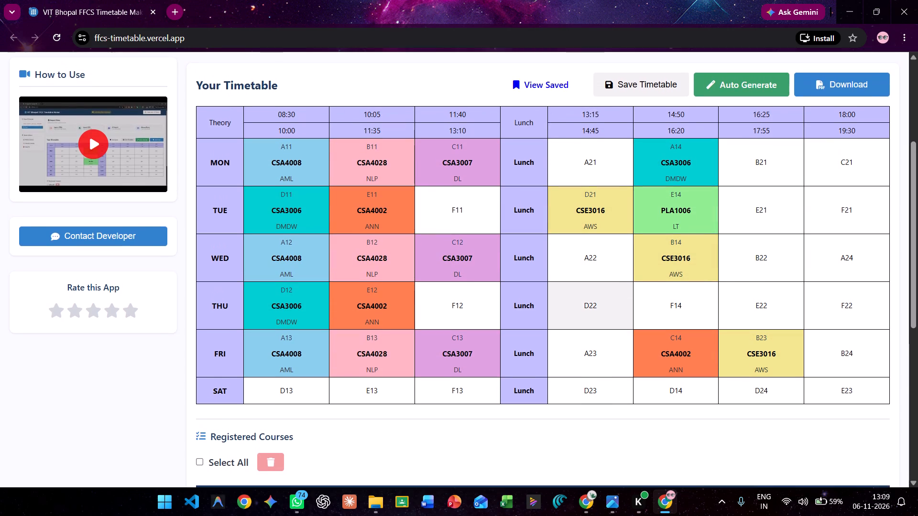
pyautogui.scroll(1, 625, 317)
pyautogui.press('shift+super+s')
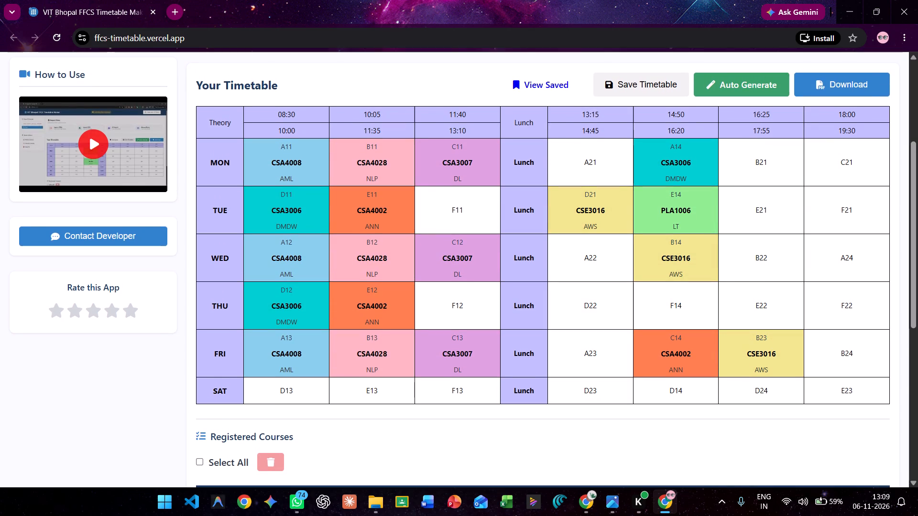
pyautogui.moveTo(188, 66); pyautogui.dragTo(585, 285)
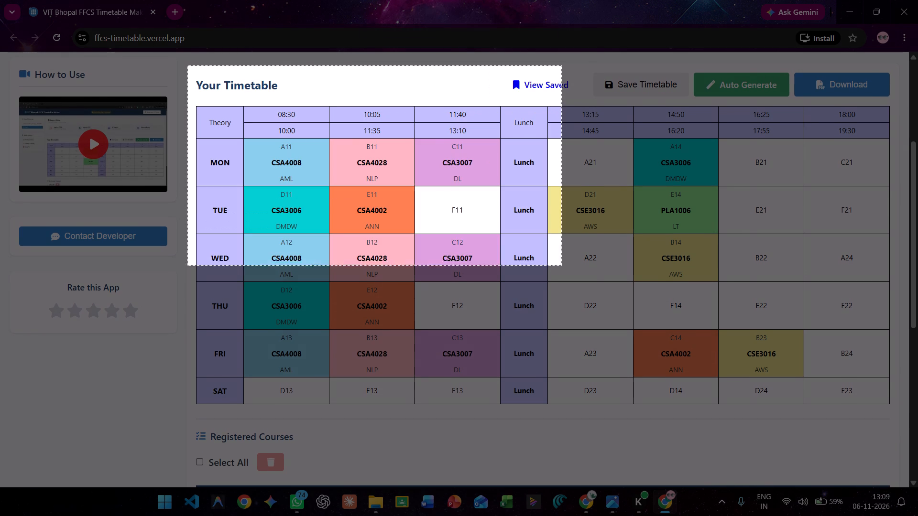
pyautogui.moveTo(585, 285); pyautogui.dragTo(899, 427)
pyautogui.hscroll(1, 867, 434)
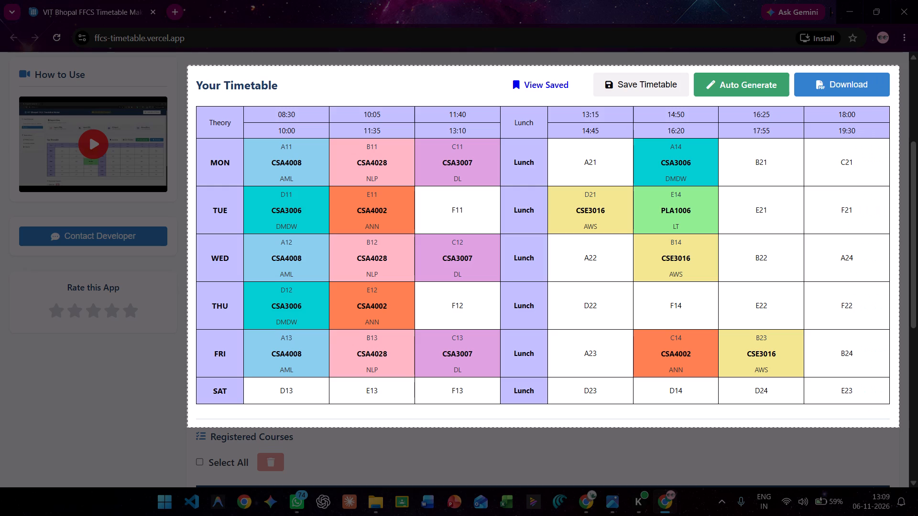
pyautogui.moveTo(899, 427); pyautogui.dragTo(909, 426)
pyautogui.hscroll(1, 899, 427)
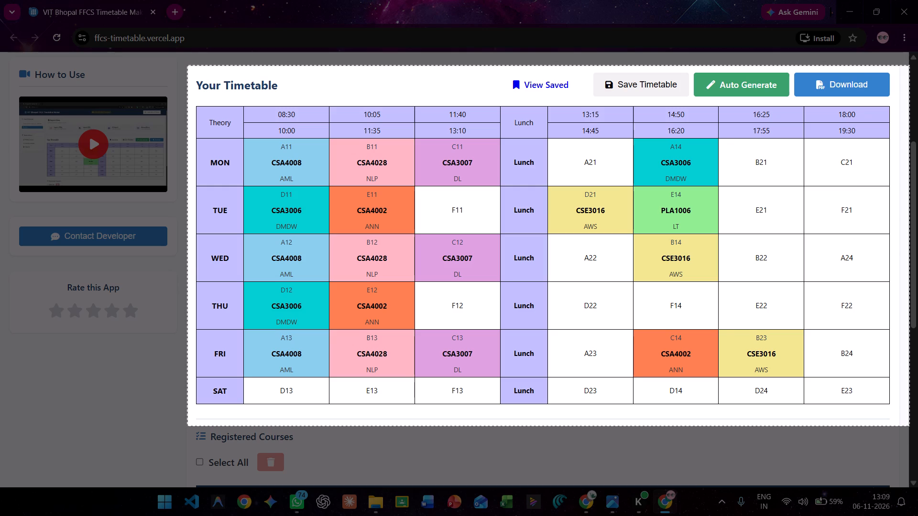
pyautogui.moveTo(909, 426); pyautogui.dragTo(906, 426)
pyautogui.hscroll(1, 909, 426)
# Start a screen capture of the complete Registered Courses table below the timetable.
pyautogui.scroll(-5, 727, 400)
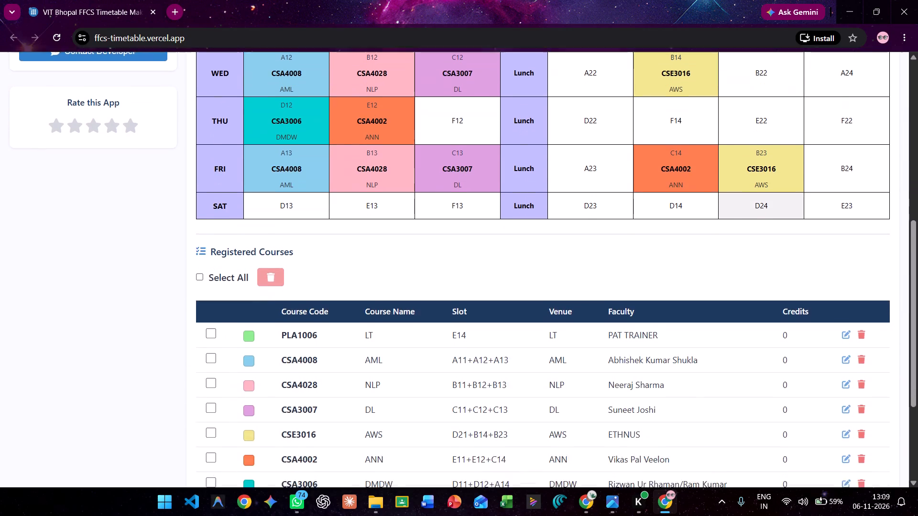
pyautogui.scroll(-3, 727, 400)
pyautogui.press('shift+super+s')
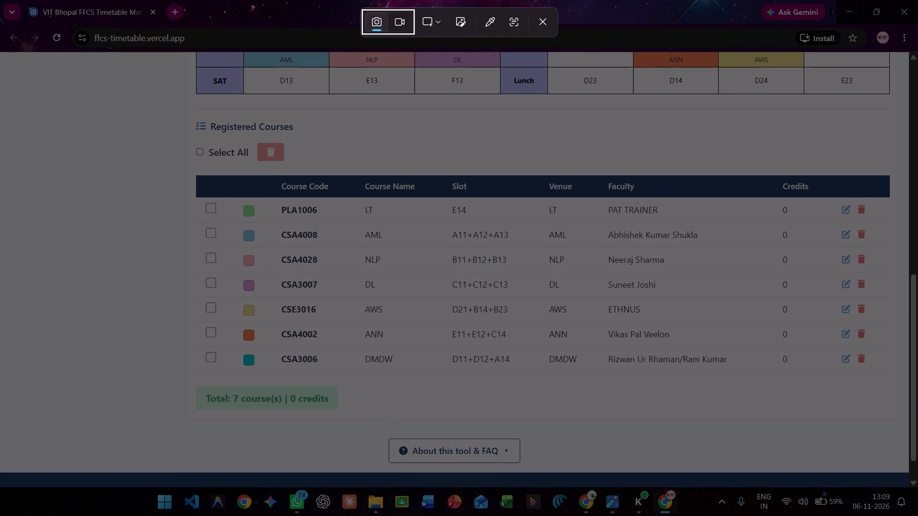
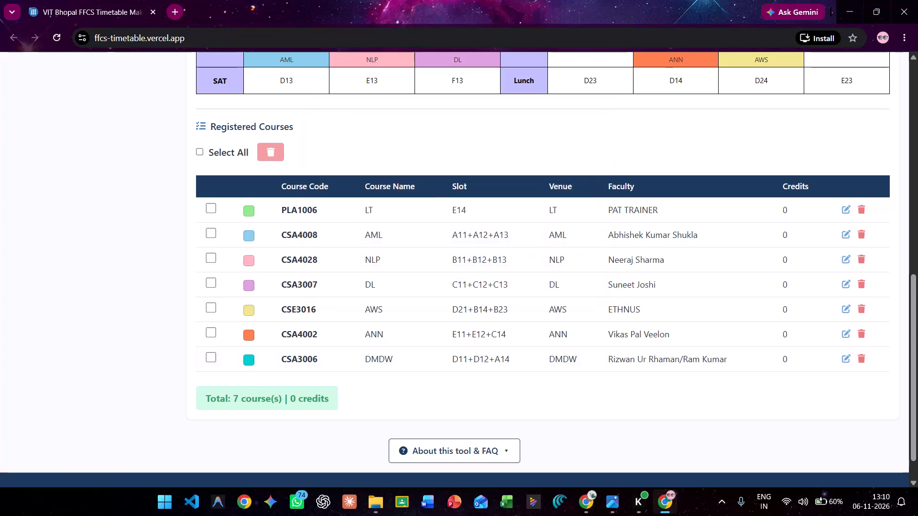
# Close the browser window holding the finished timetable and try to close the leftover Timetable Maker tab in the other browser window.
pyautogui.hotkey('alt', 'F4')
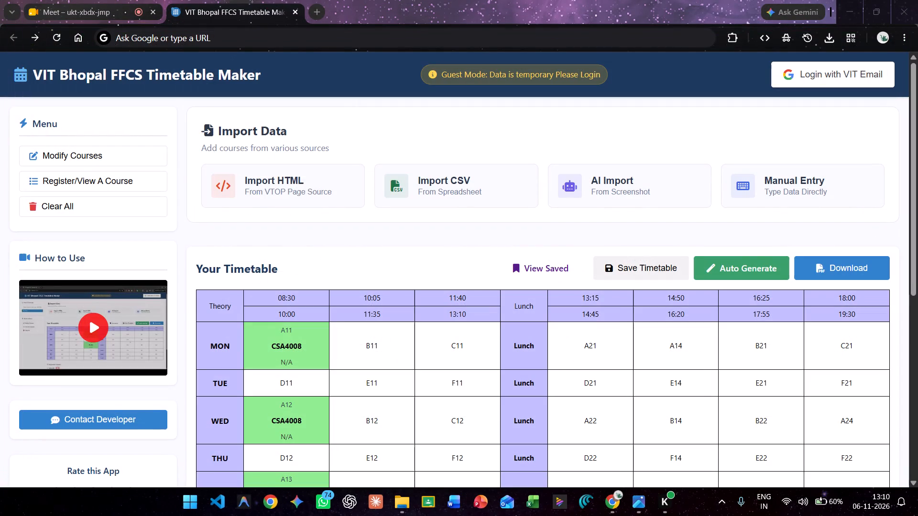
pyautogui.hotkey('ctrl', 'w')
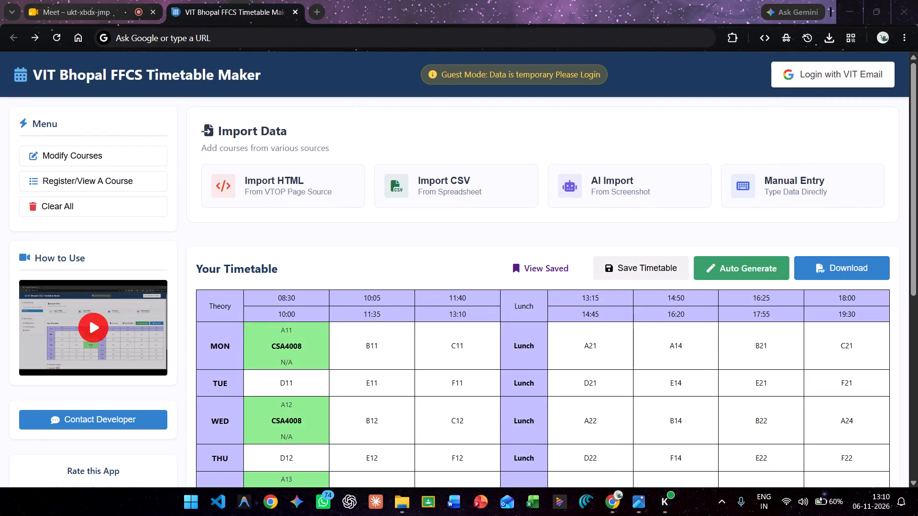